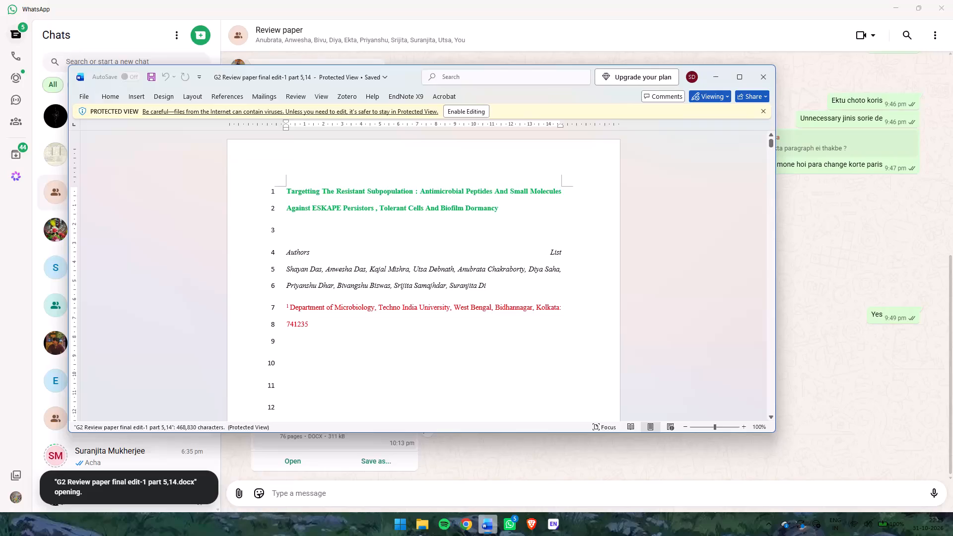
Copy section 5 Antibiotic-Tolerant Cells from "Definition of antibiotic tolerance" through the last paragraph before section 6 Biofilm Dormancy in ESKAPE Pathogens.
{"action": "scroll", "coordinate": [448, 334], "scroll_direction": "down", "scroll_amount": 17}
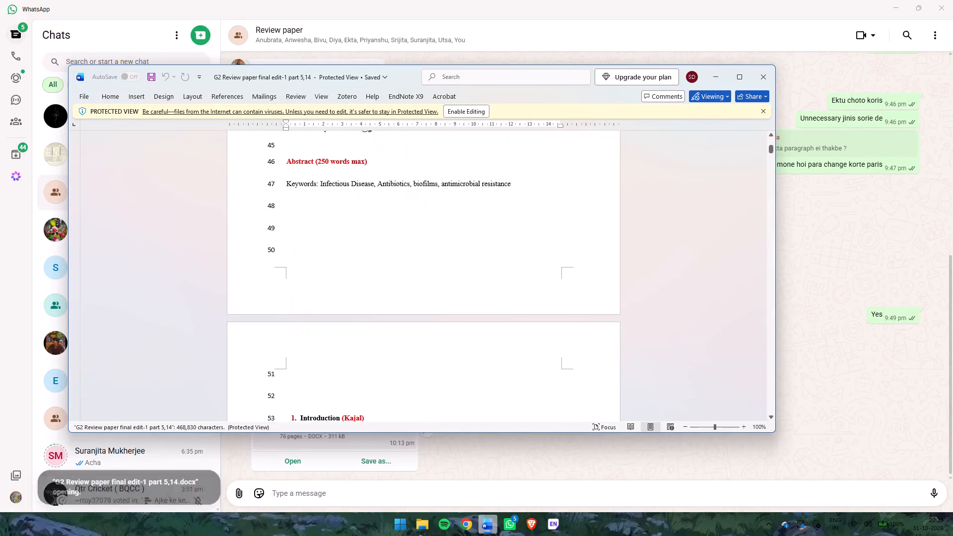
{"action": "scroll", "coordinate": [450, 332], "scroll_direction": "down", "scroll_amount": 4}
{"action": "scroll", "coordinate": [450, 332], "scroll_direction": "up", "scroll_amount": 1}
{"action": "scroll", "coordinate": [450, 333], "scroll_direction": "down", "scroll_amount": 16}
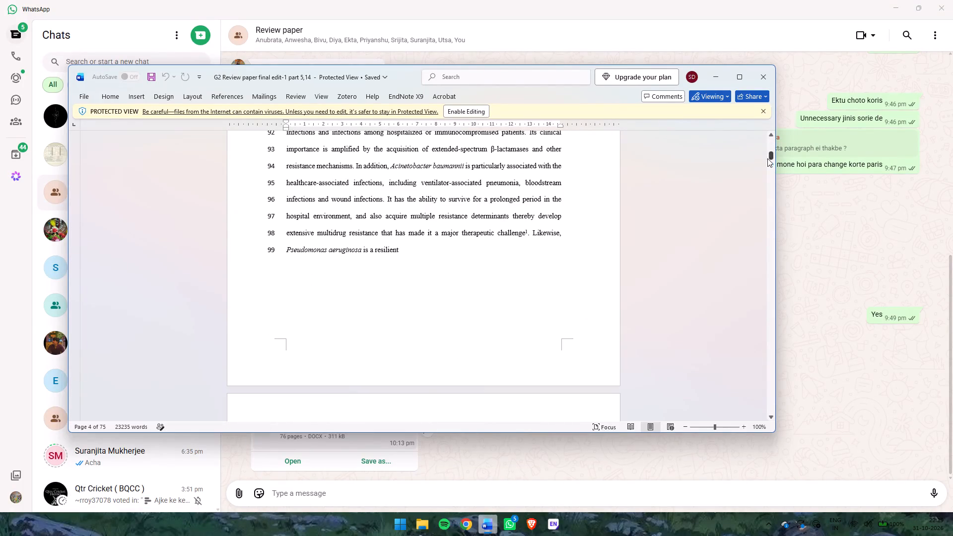
{"action": "left_click_drag", "start_coordinate": [771, 156], "coordinate": [781, 241]}
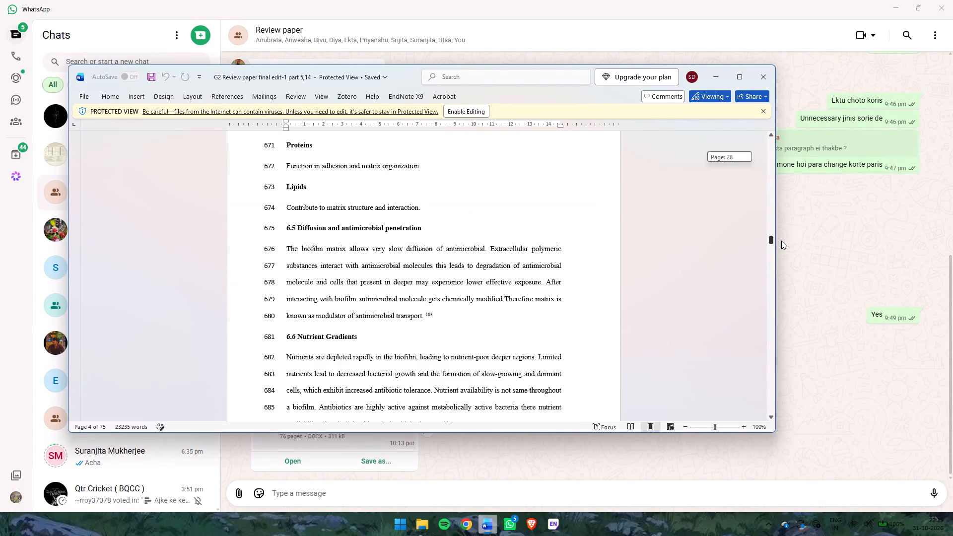
{"action": "left_click_drag", "start_coordinate": [781, 241], "coordinate": [784, 231]}
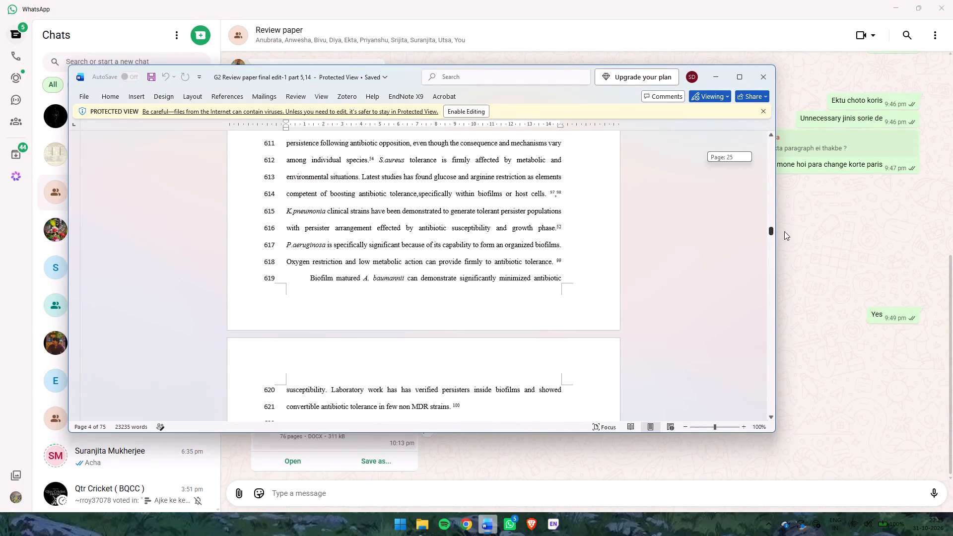
{"action": "left_click_drag", "start_coordinate": [784, 231], "coordinate": [785, 232]}
{"action": "scroll", "coordinate": [587, 261], "scroll_direction": "up", "scroll_amount": 5}
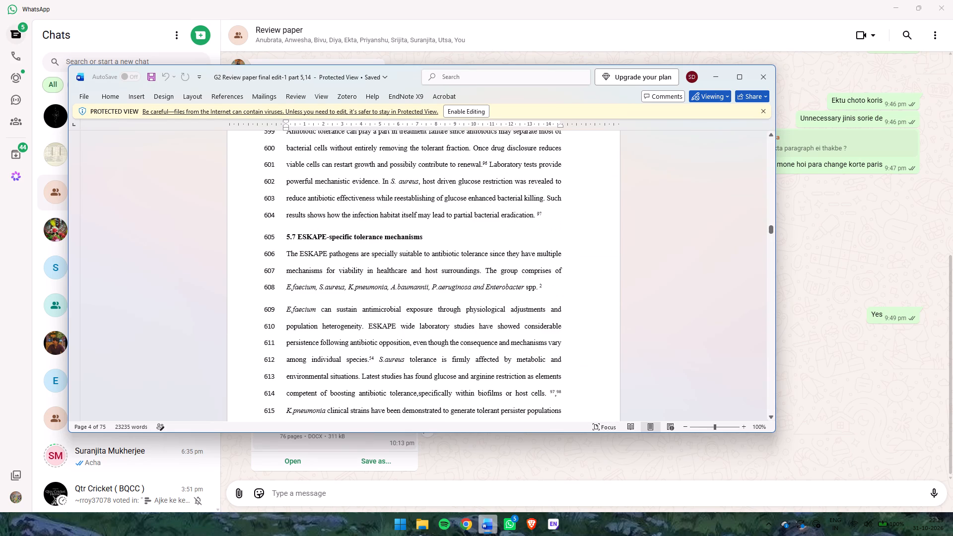
{"action": "scroll", "coordinate": [587, 261], "scroll_direction": "down", "scroll_amount": 1}
{"action": "scroll", "coordinate": [587, 261], "scroll_direction": "up", "scroll_amount": 4}
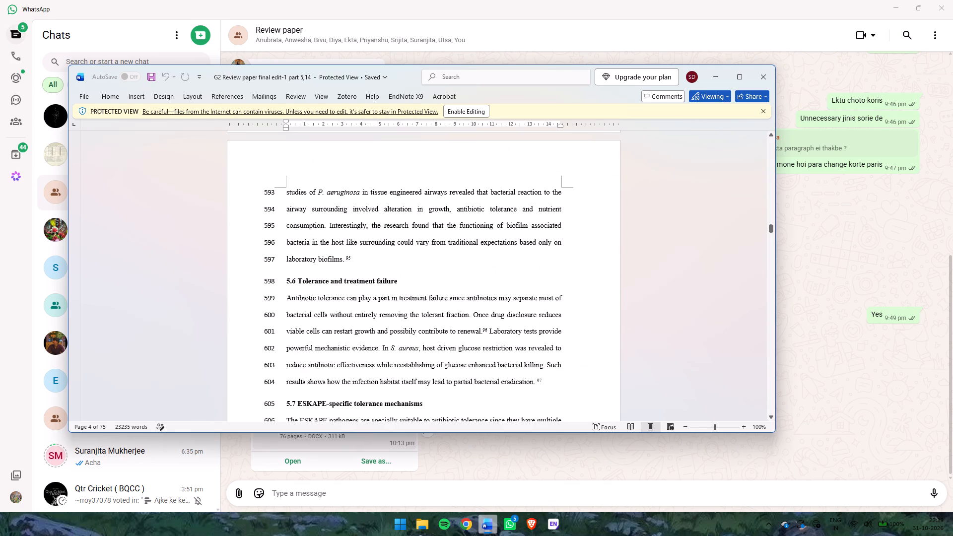
{"action": "scroll", "coordinate": [588, 261], "scroll_direction": "up", "scroll_amount": 11}
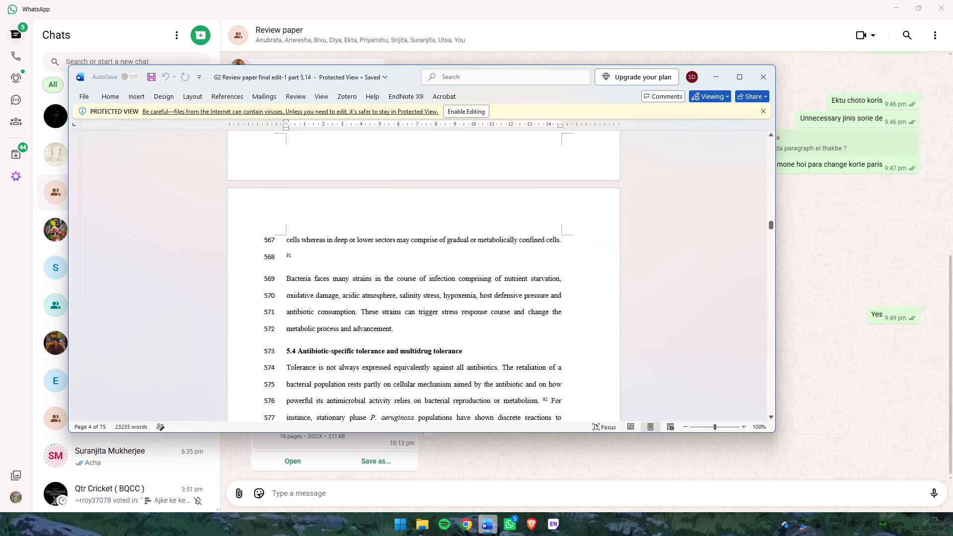
{"action": "scroll", "coordinate": [588, 261], "scroll_direction": "up", "scroll_amount": 9}
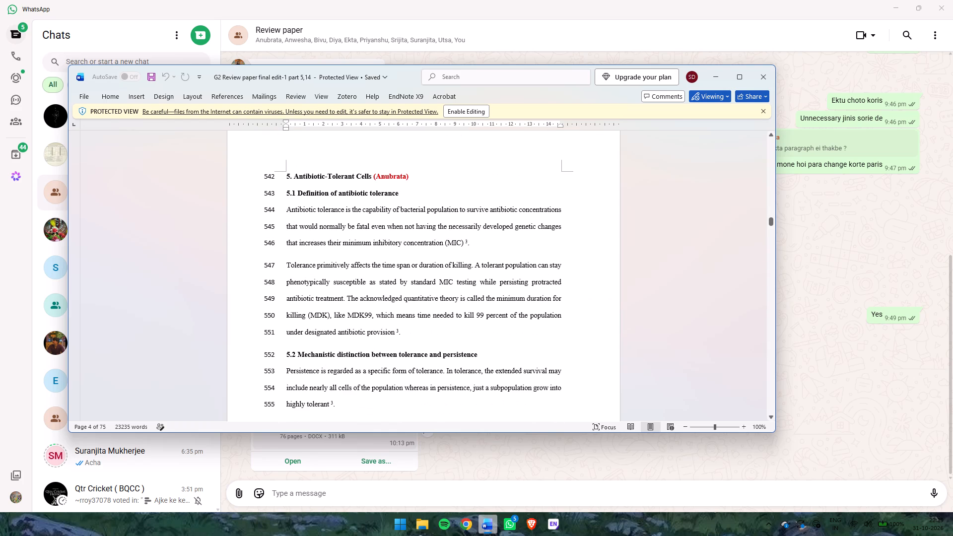
{"action": "left_click_drag", "start_coordinate": [287, 192], "coordinate": [311, 199]}
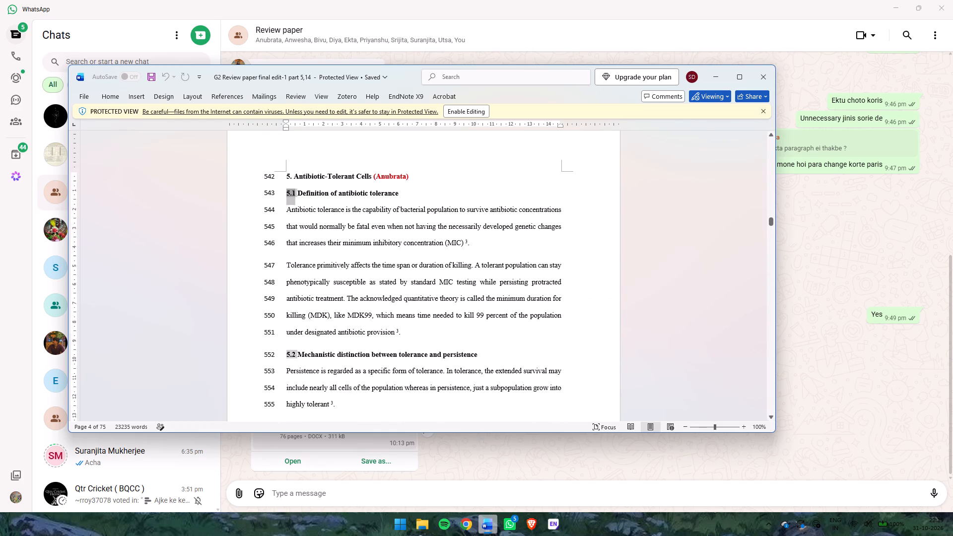
{"action": "left_click_drag", "start_coordinate": [311, 199], "coordinate": [306, 211]}
{"action": "left_click_drag", "start_coordinate": [306, 211], "coordinate": [287, 199]}
{"action": "left_click", "coordinate": [301, 196]}
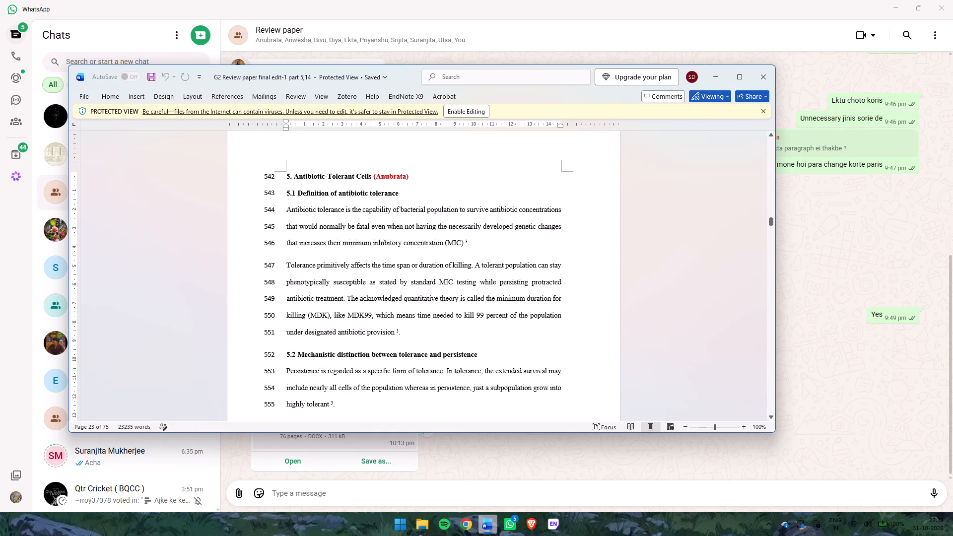
{"action": "left_click_drag", "start_coordinate": [296, 191], "coordinate": [430, 448]}
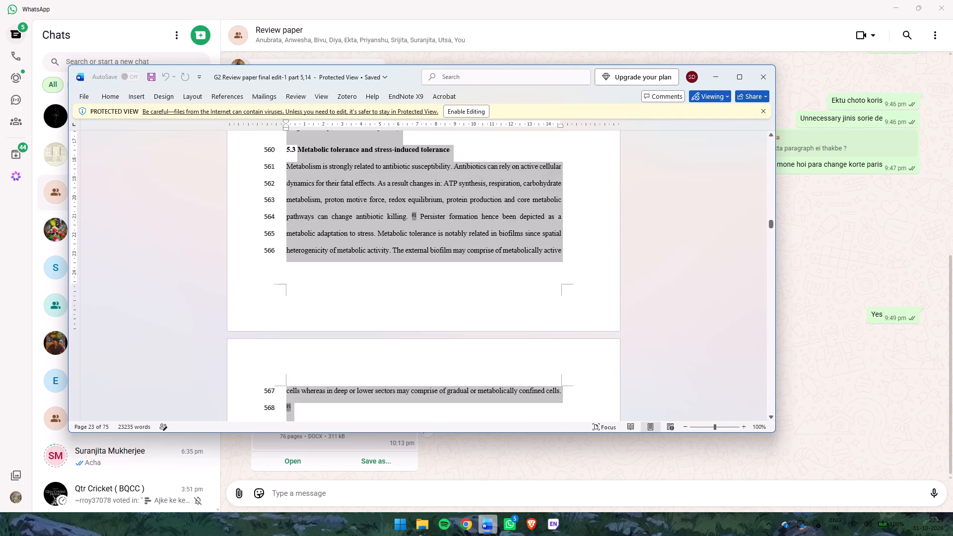
{"action": "left_click_drag", "start_coordinate": [430, 448], "coordinate": [433, 433]}
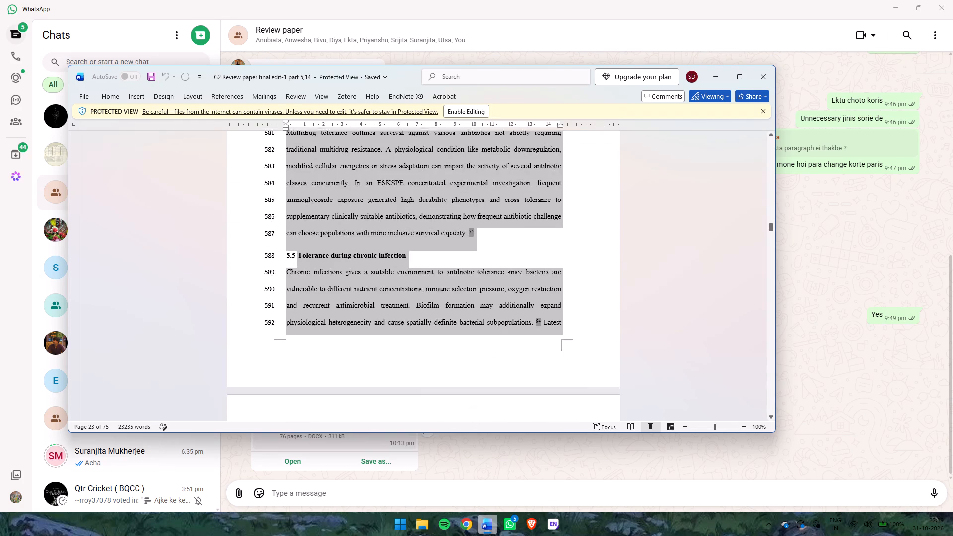
{"action": "left_click_drag", "start_coordinate": [433, 433], "coordinate": [435, 426]}
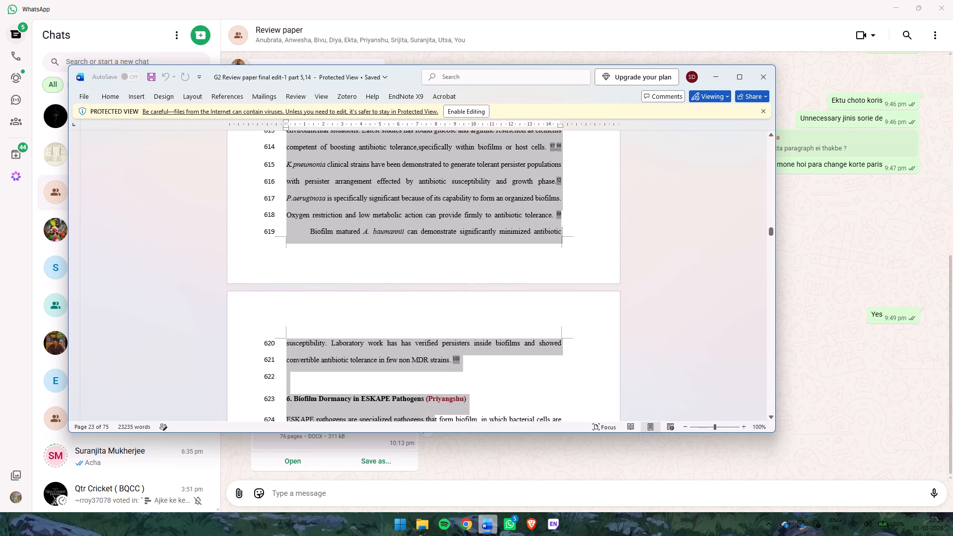
{"action": "left_click_drag", "start_coordinate": [435, 426], "coordinate": [474, 316]}
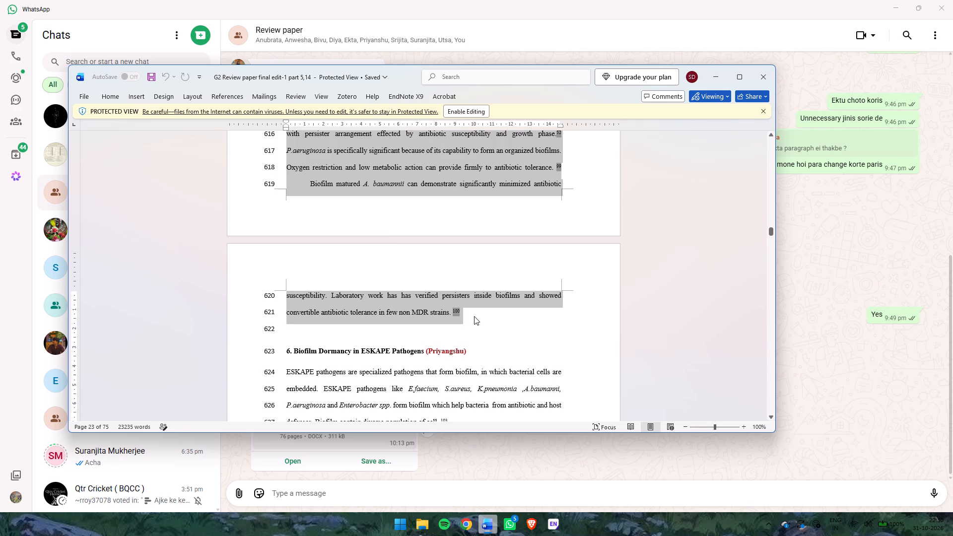
{"action": "key", "text": "ctrl+c"}
Switch to File Explorer and open the G2 Review_31.10.26 document from the Review paper folder on the Study Material drive.
{"action": "left_click", "coordinate": [416, 524]}
{"action": "left_click", "coordinate": [657, 161]}
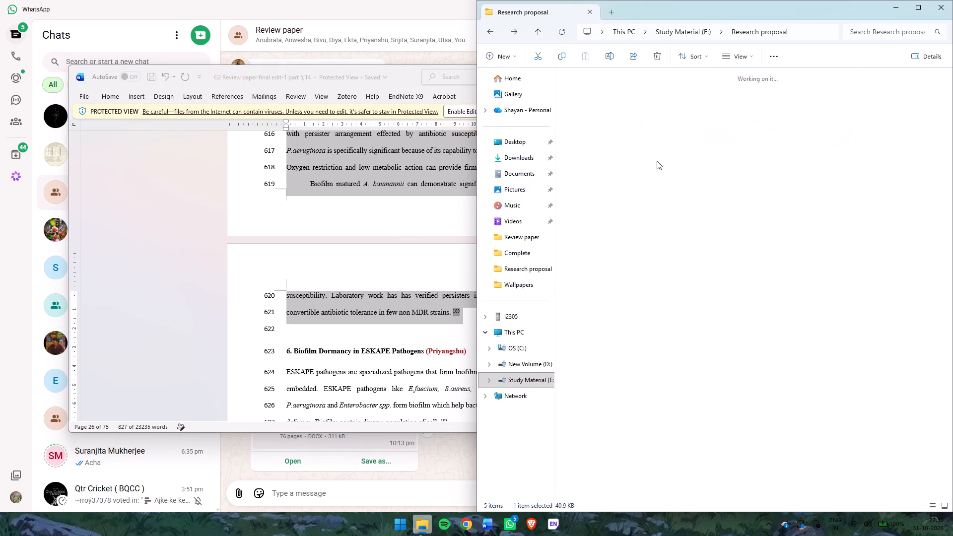
{"action": "double_click", "coordinate": [625, 286]}
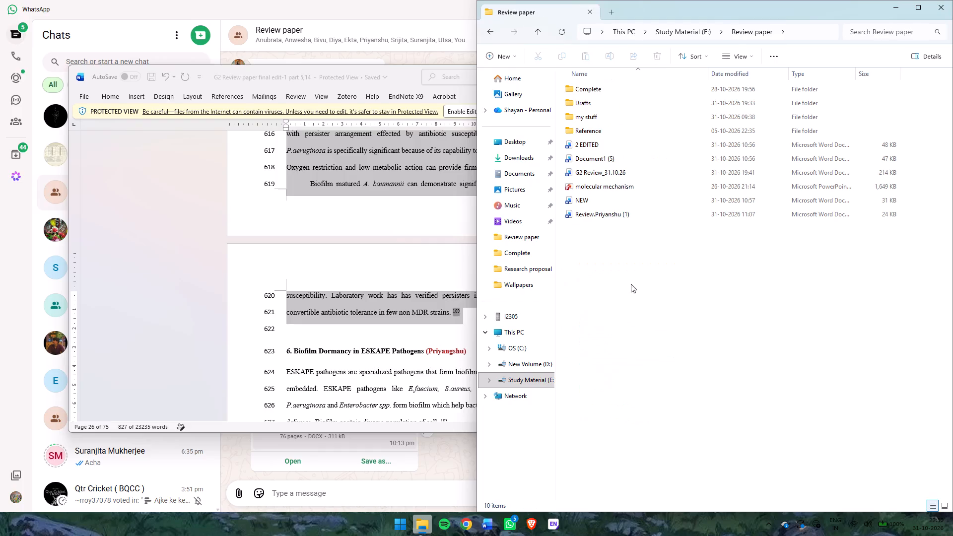
{"action": "double_click", "coordinate": [654, 171]}
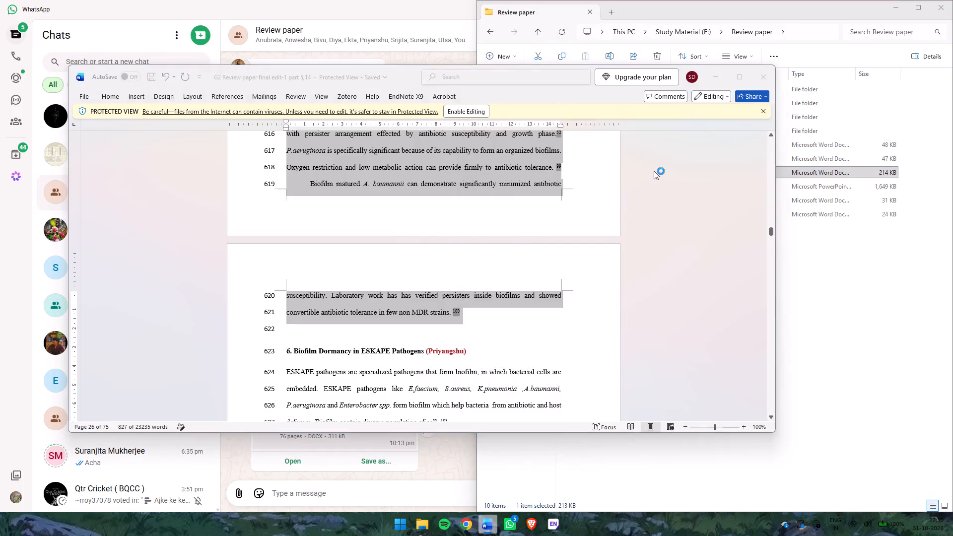
Replace section 5 from "Definition of antibiotic tolerance" through the end of 5.10.4 Growth-rate analysis with the copied text.
{"action": "scroll", "coordinate": [617, 218], "scroll_direction": "down", "scroll_amount": 1}
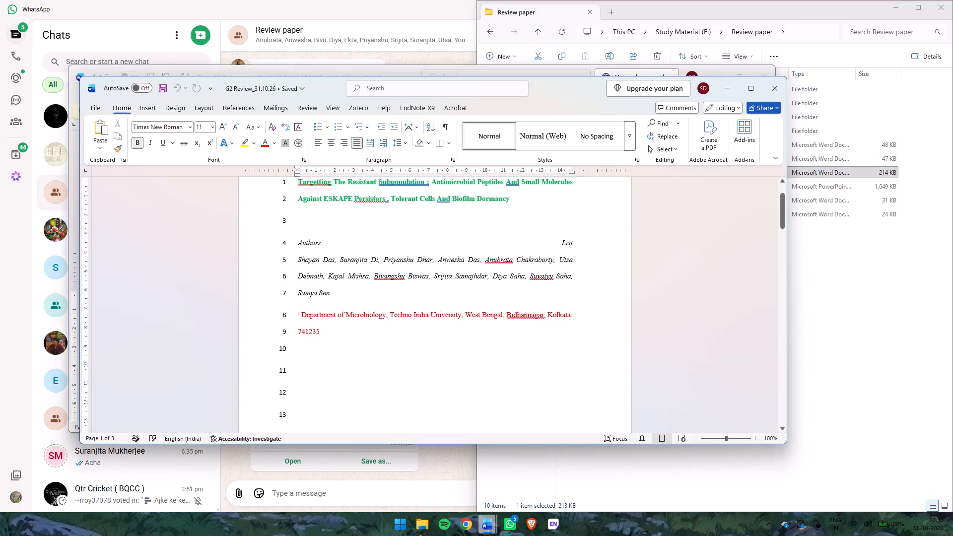
{"action": "left_click_drag", "start_coordinate": [784, 214], "coordinate": [787, 315]}
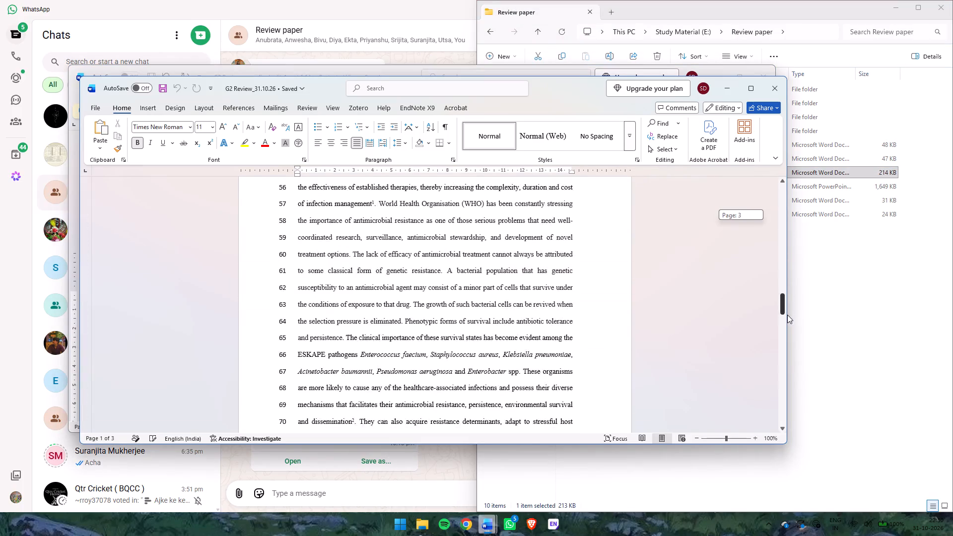
{"action": "left_click_drag", "start_coordinate": [787, 315], "coordinate": [786, 376]}
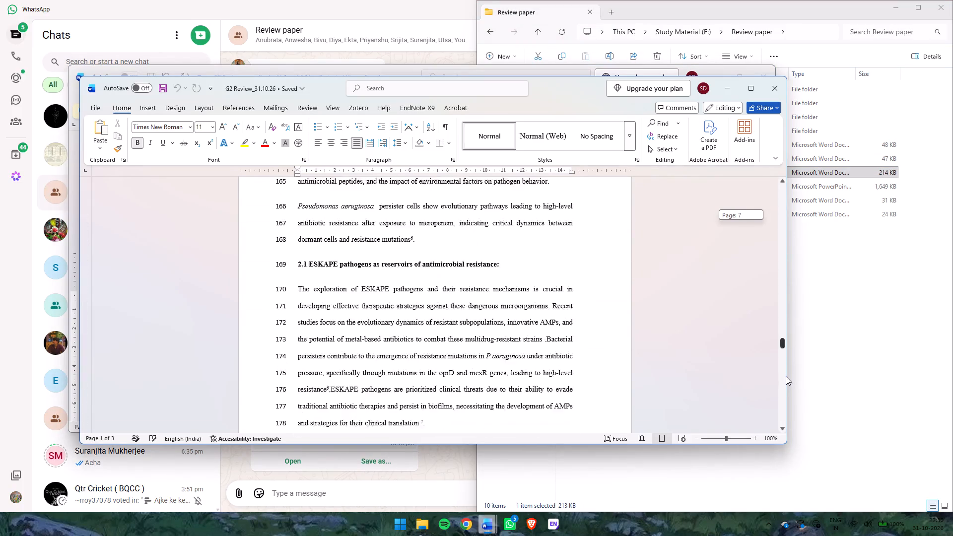
{"action": "left_click_drag", "start_coordinate": [786, 376], "coordinate": [785, 395]}
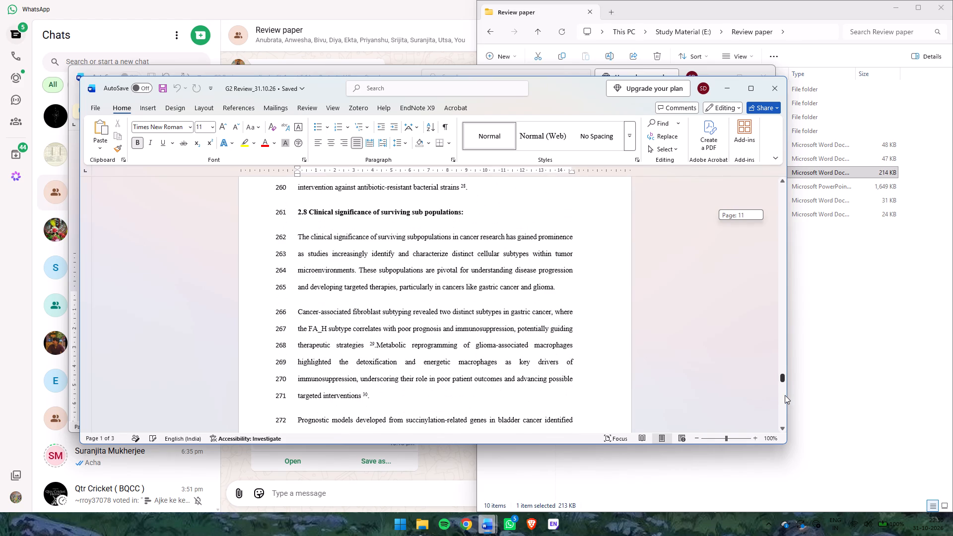
{"action": "left_click_drag", "start_coordinate": [785, 395], "coordinate": [785, 405]}
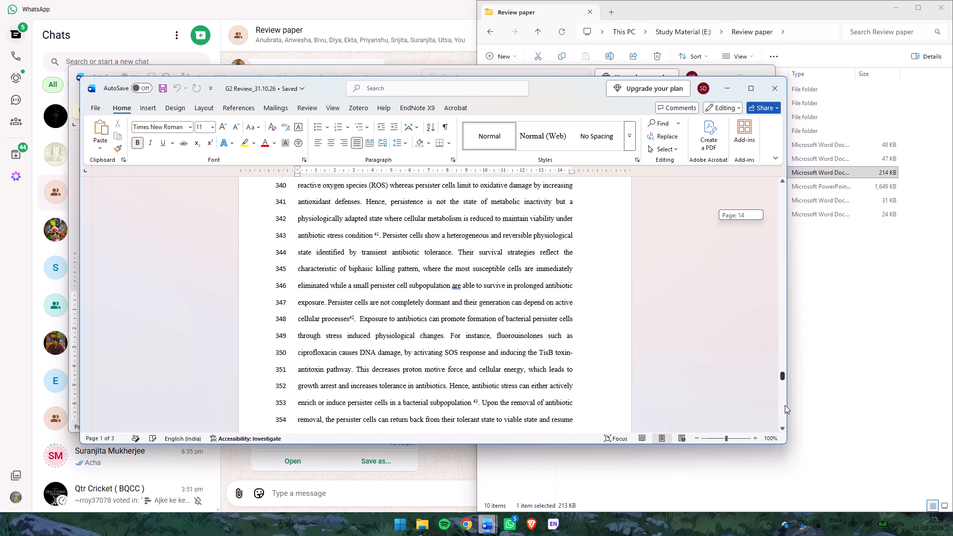
{"action": "left_click_drag", "start_coordinate": [785, 405], "coordinate": [784, 405]}
{"action": "scroll", "coordinate": [560, 311], "scroll_direction": "up", "scroll_amount": 3}
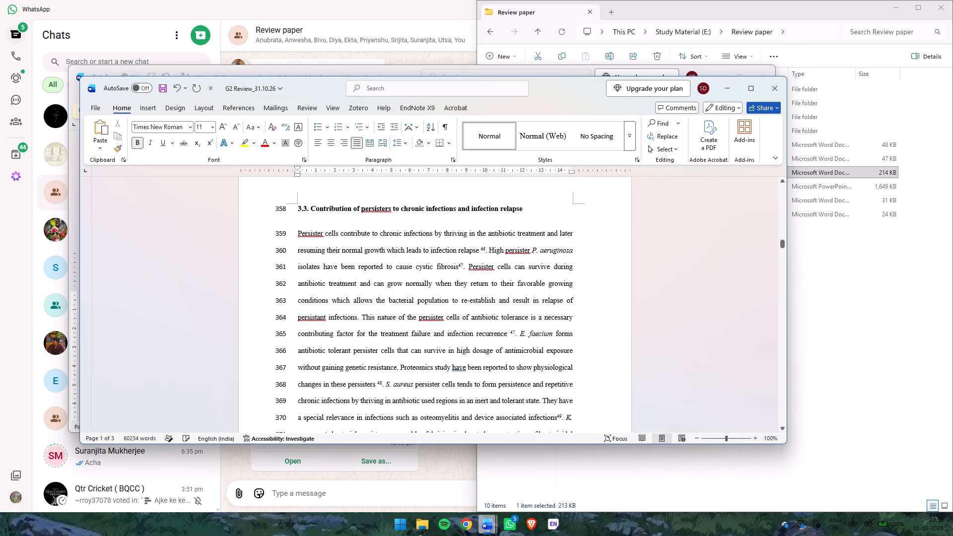
{"action": "scroll", "coordinate": [559, 311], "scroll_direction": "down", "scroll_amount": 15}
{"action": "scroll", "coordinate": [559, 310], "scroll_direction": "down", "scroll_amount": 15}
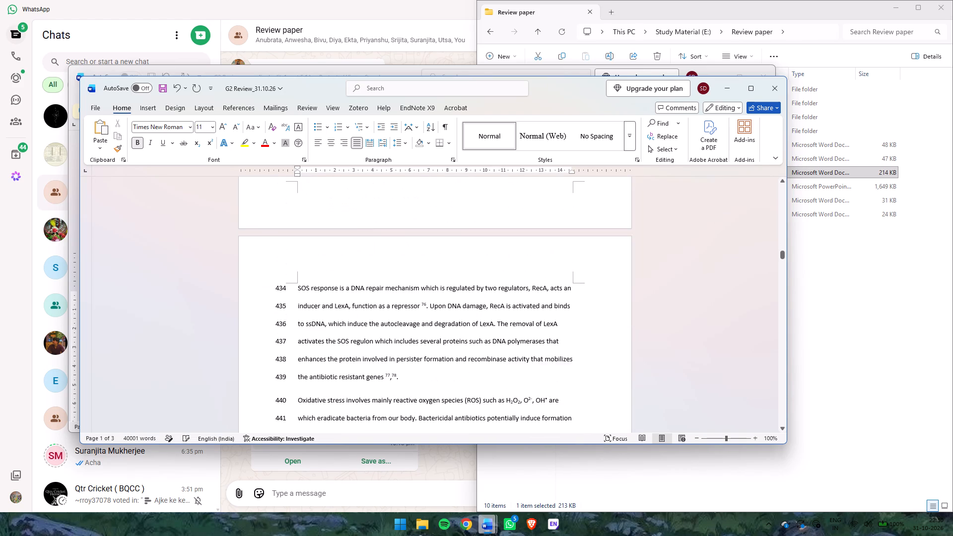
{"action": "scroll", "coordinate": [559, 310], "scroll_direction": "down", "scroll_amount": 18}
{"action": "scroll", "coordinate": [559, 310], "scroll_direction": "down", "scroll_amount": 3}
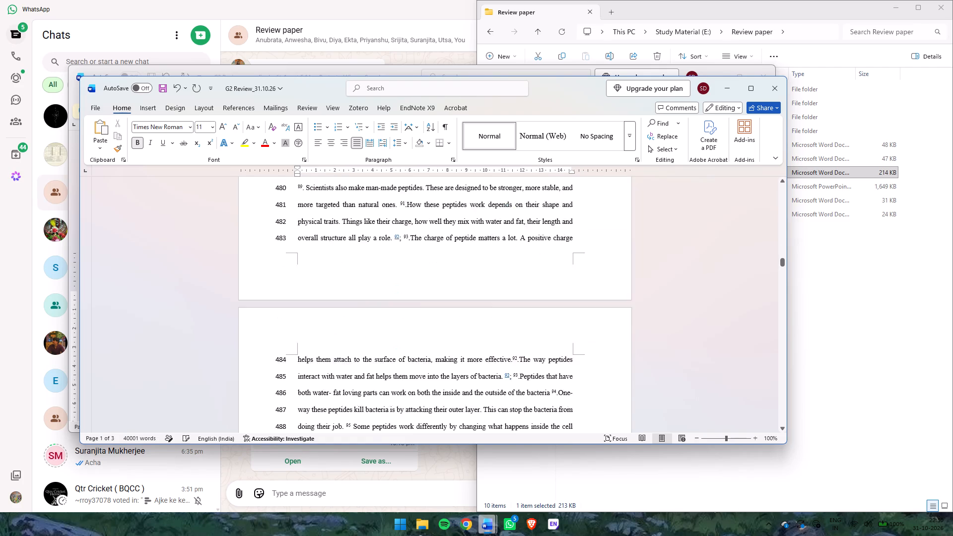
{"action": "scroll", "coordinate": [559, 310], "scroll_direction": "down", "scroll_amount": 20}
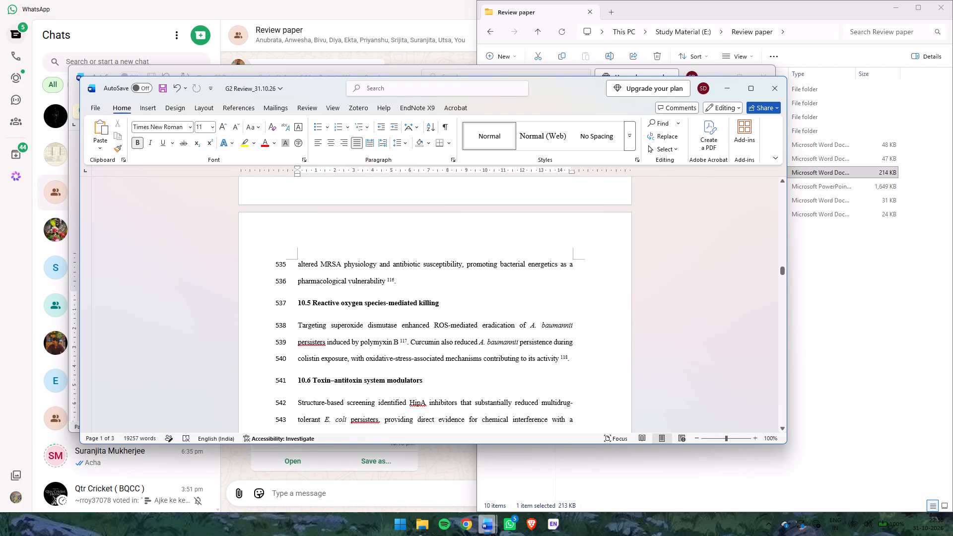
{"action": "scroll", "coordinate": [559, 310], "scroll_direction": "down", "scroll_amount": 15}
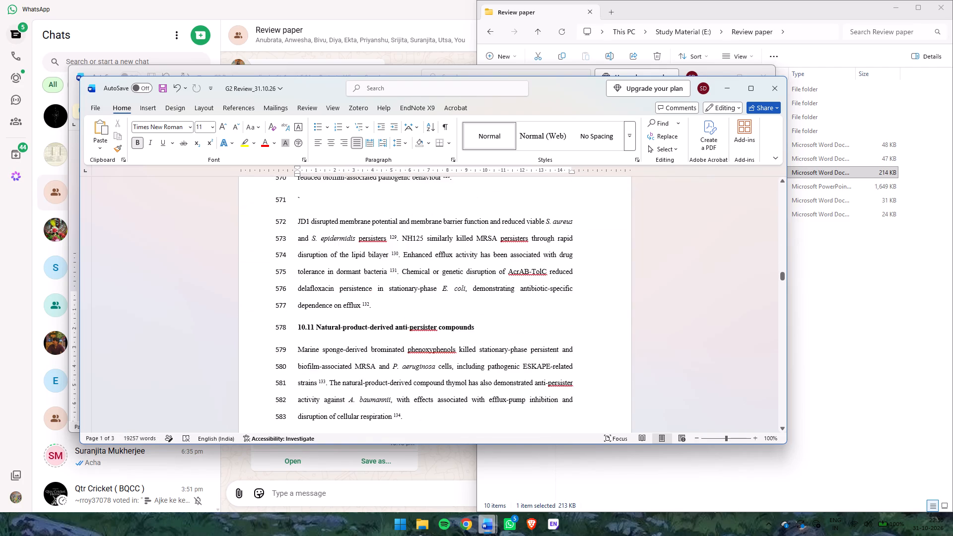
{"action": "scroll", "coordinate": [559, 310], "scroll_direction": "down", "scroll_amount": 6}
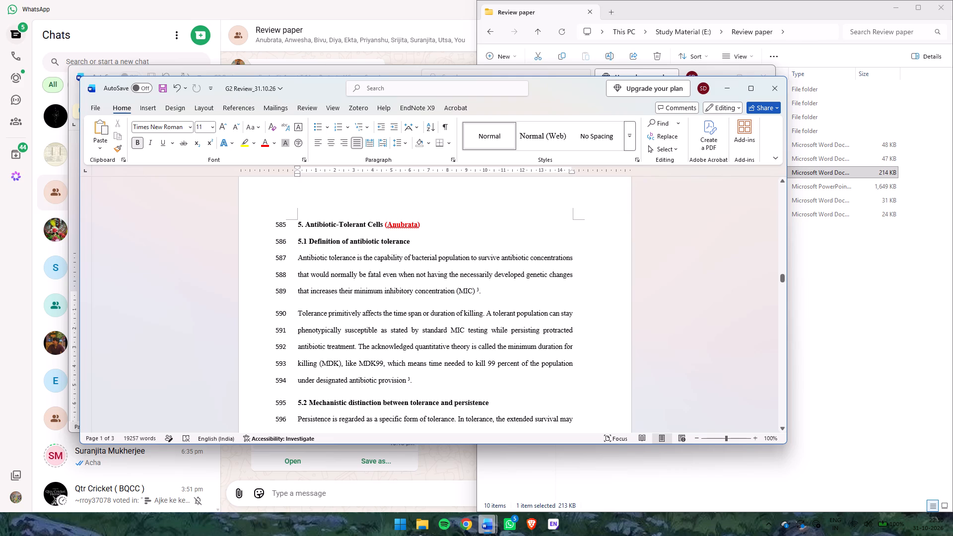
{"action": "left_click_drag", "start_coordinate": [310, 241], "coordinate": [402, 440]}
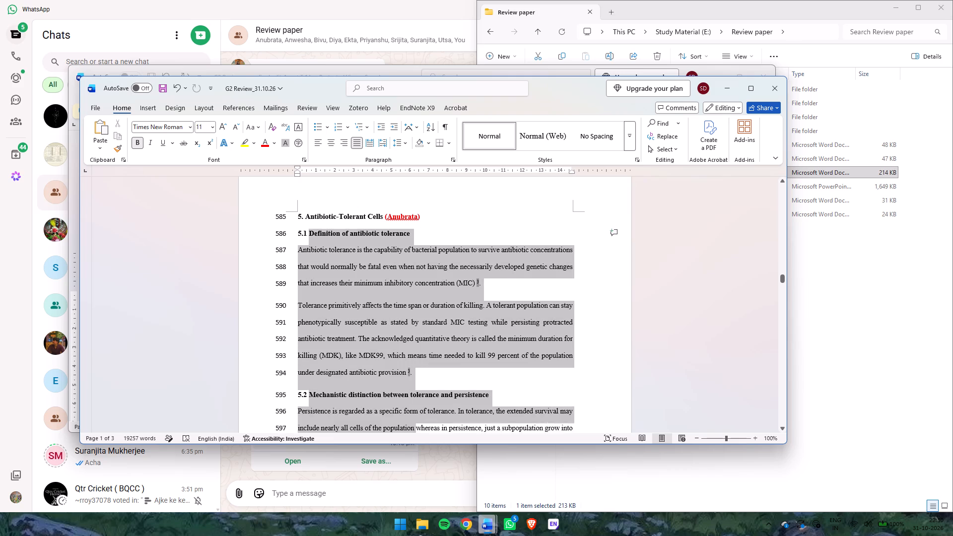
{"action": "left_click_drag", "start_coordinate": [402, 440], "coordinate": [402, 448]}
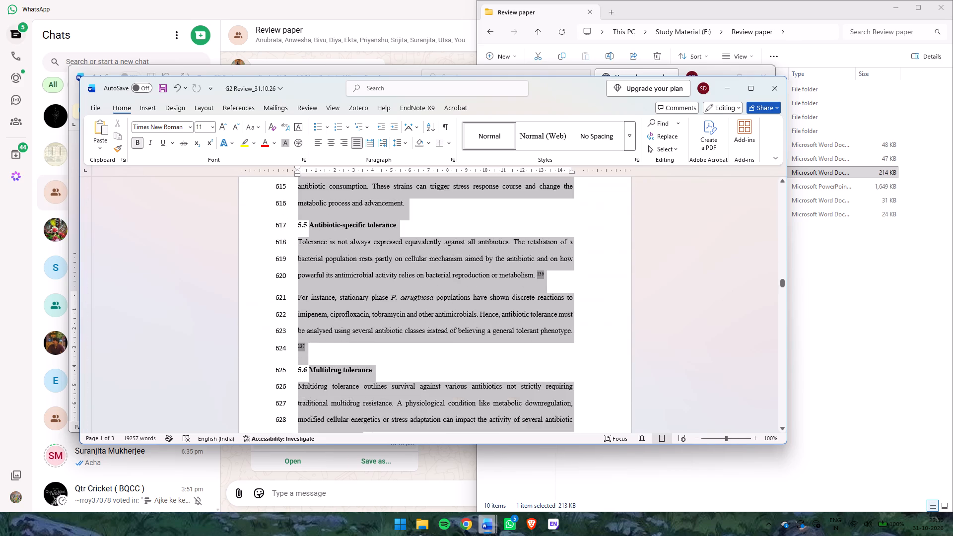
{"action": "left_click_drag", "start_coordinate": [402, 448], "coordinate": [402, 447]}
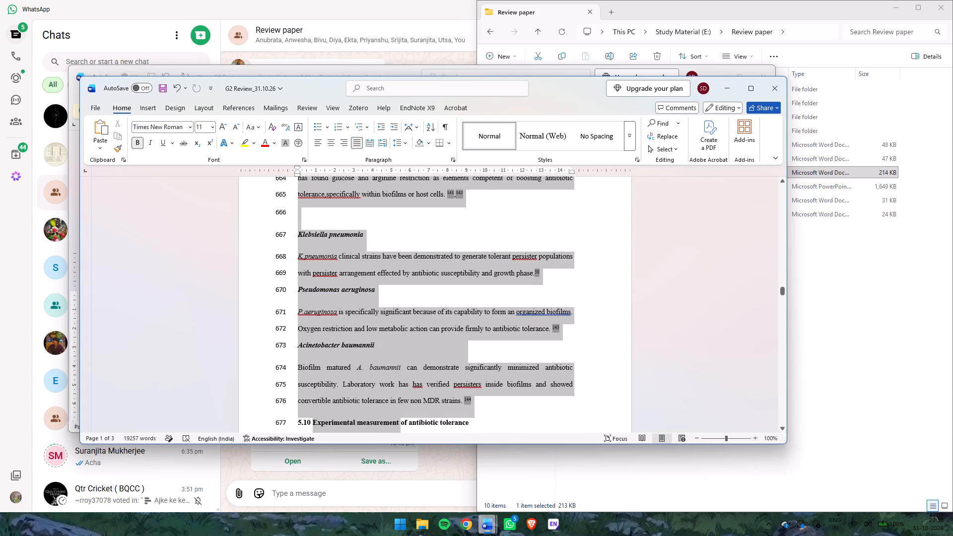
{"action": "left_click_drag", "start_coordinate": [402, 447], "coordinate": [430, 454]}
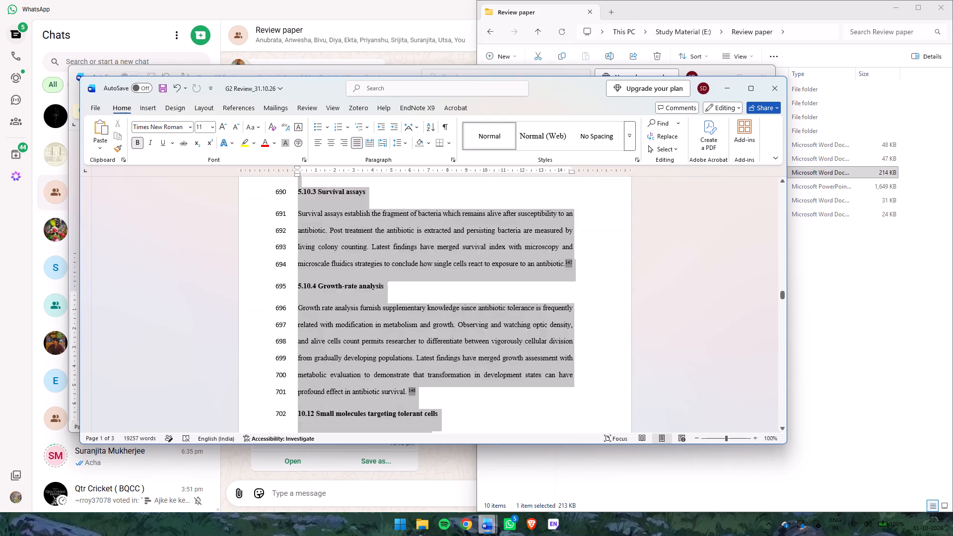
{"action": "left_click_drag", "start_coordinate": [430, 454], "coordinate": [461, 276]}
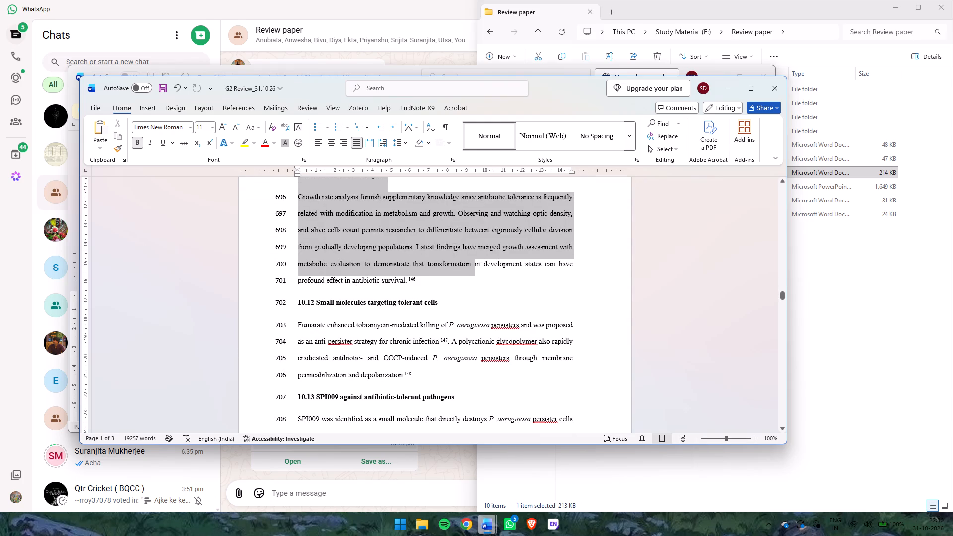
{"action": "left_click_drag", "start_coordinate": [461, 276], "coordinate": [456, 282]}
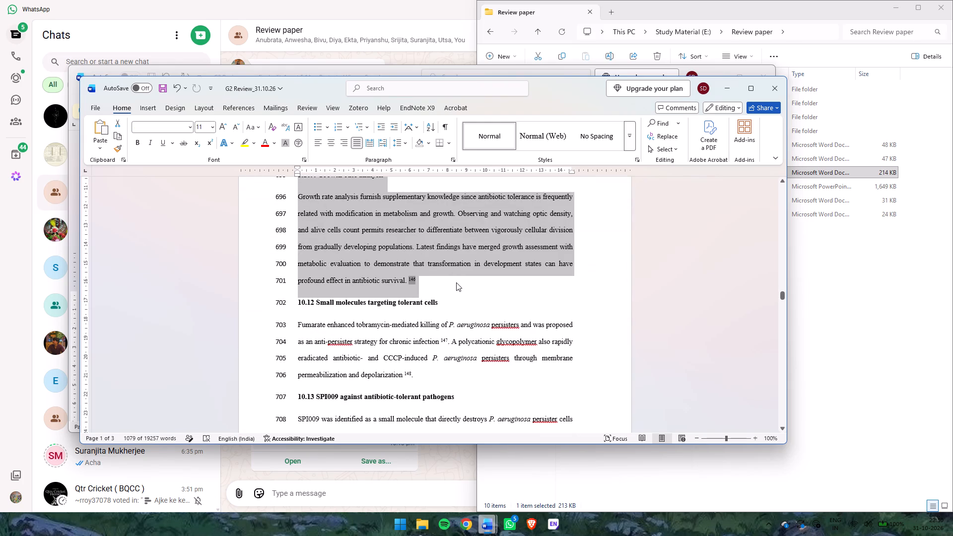
{"action": "key", "text": "ctrl+v"}
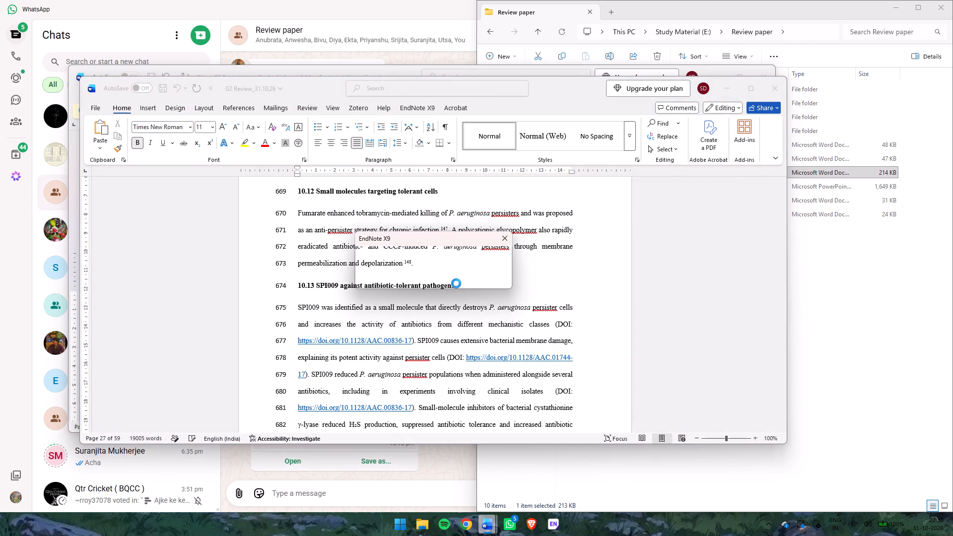
Remove the bold formatting from the body paragraphs under 5.7 ESKAPE-specific tolerance mechanisms, leaving out the heading.
{"action": "scroll", "coordinate": [456, 283], "scroll_direction": "up", "scroll_amount": 3}
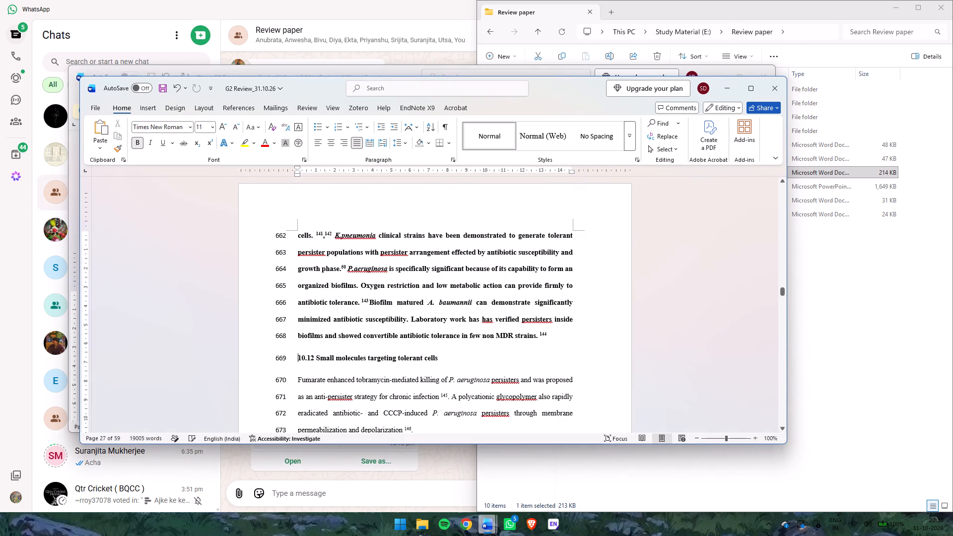
{"action": "scroll", "coordinate": [551, 347], "scroll_direction": "up", "scroll_amount": 1}
{"action": "left_click_drag", "start_coordinate": [551, 391], "coordinate": [453, 366]}
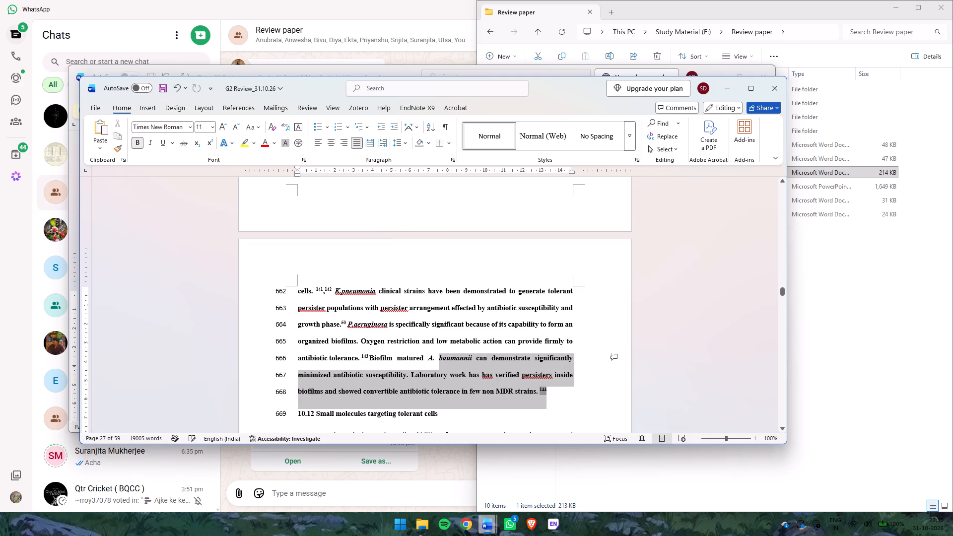
{"action": "left_click_drag", "start_coordinate": [453, 366], "coordinate": [267, 172]}
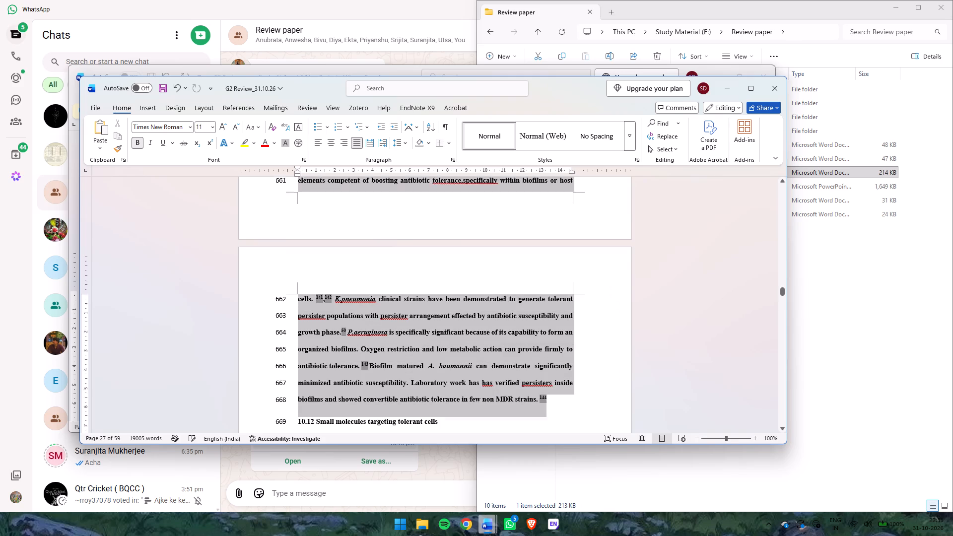
{"action": "left_click_drag", "start_coordinate": [267, 172], "coordinate": [267, 163]}
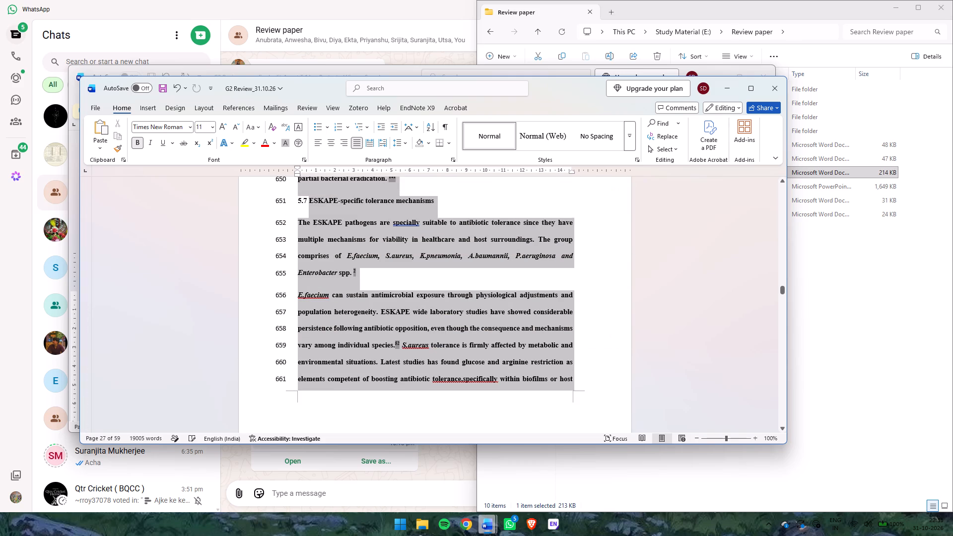
{"action": "left_click_drag", "start_coordinate": [267, 163], "coordinate": [256, 302]}
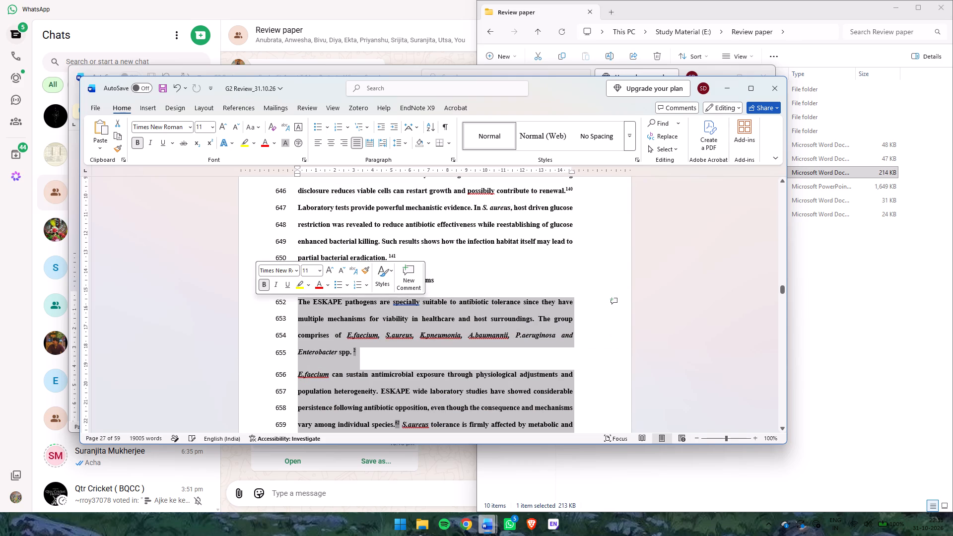
{"action": "key", "text": "ctrl+b"}
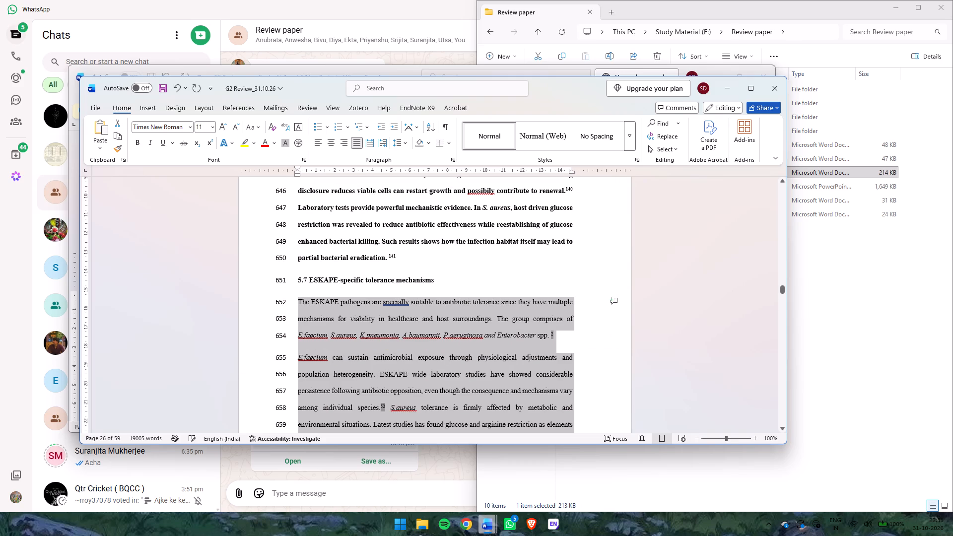
Remove the bold formatting from the body paragraph under 5.6 Tolerance and treatment failure.
{"action": "left_click_drag", "start_coordinate": [409, 252], "coordinate": [299, 244]}
{"action": "left_click_drag", "start_coordinate": [411, 259], "coordinate": [410, 259]}
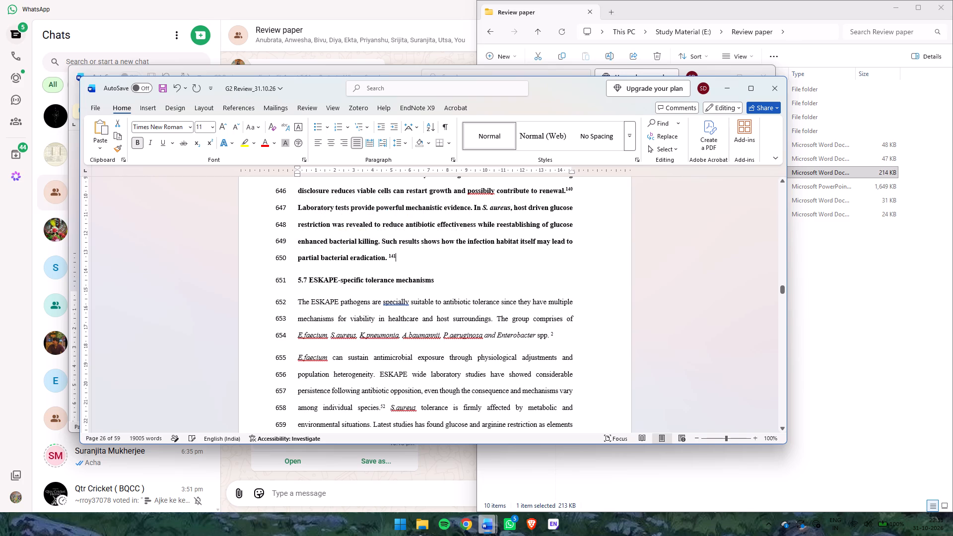
{"action": "left_click_drag", "start_coordinate": [410, 259], "coordinate": [292, 172]}
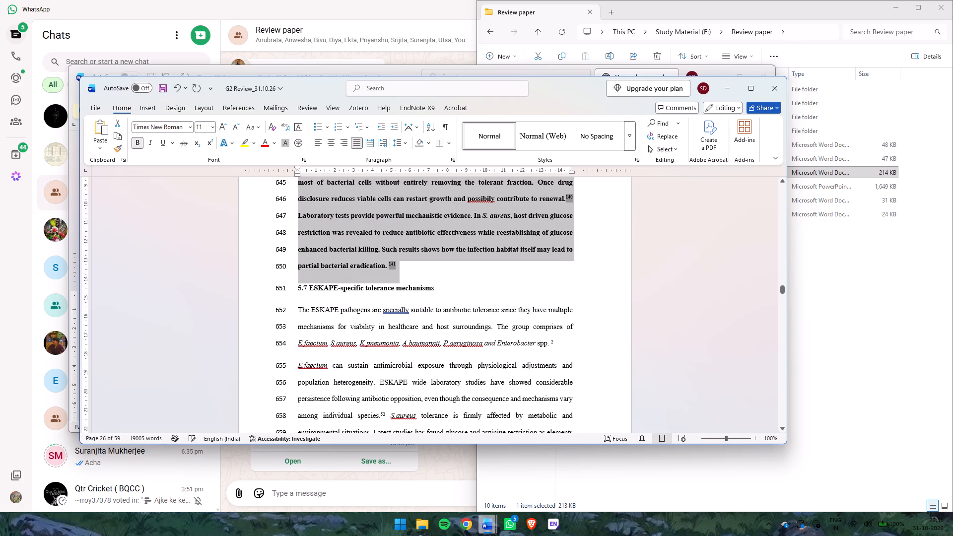
{"action": "left_click_drag", "start_coordinate": [292, 172], "coordinate": [288, 252]}
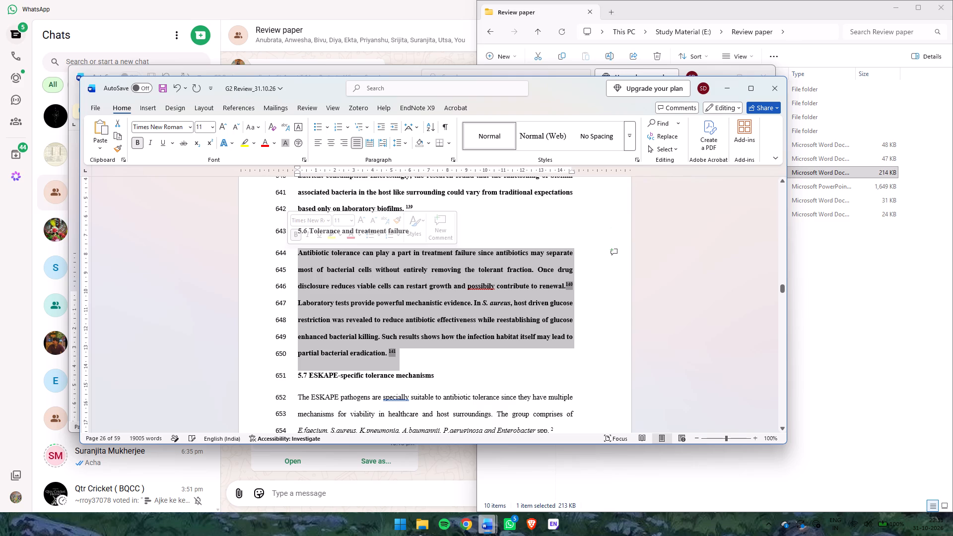
{"action": "key", "text": "ctrl+b"}
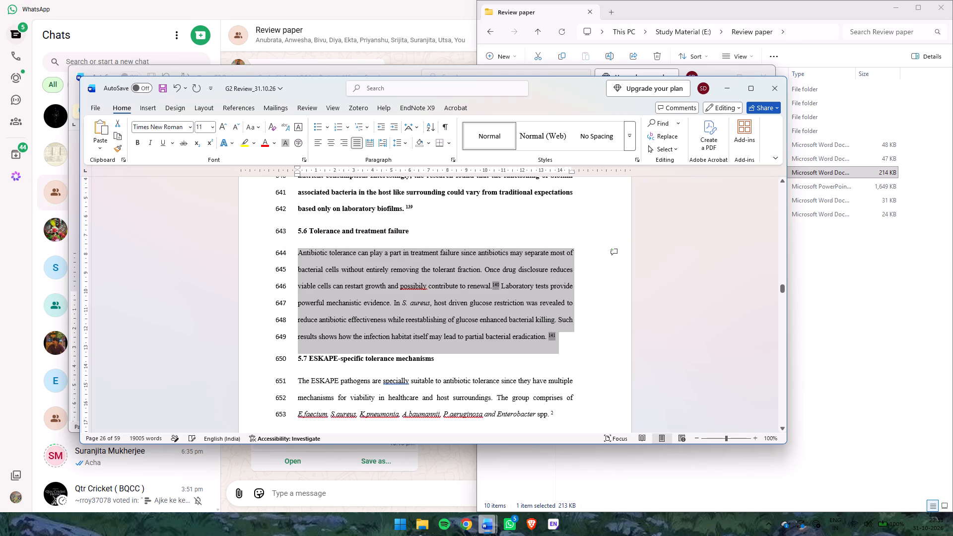
Remove the bold formatting from the body text under 5.5 Tolerance during chronic infection.
{"action": "scroll", "coordinate": [517, 285], "scroll_direction": "up", "scroll_amount": 2}
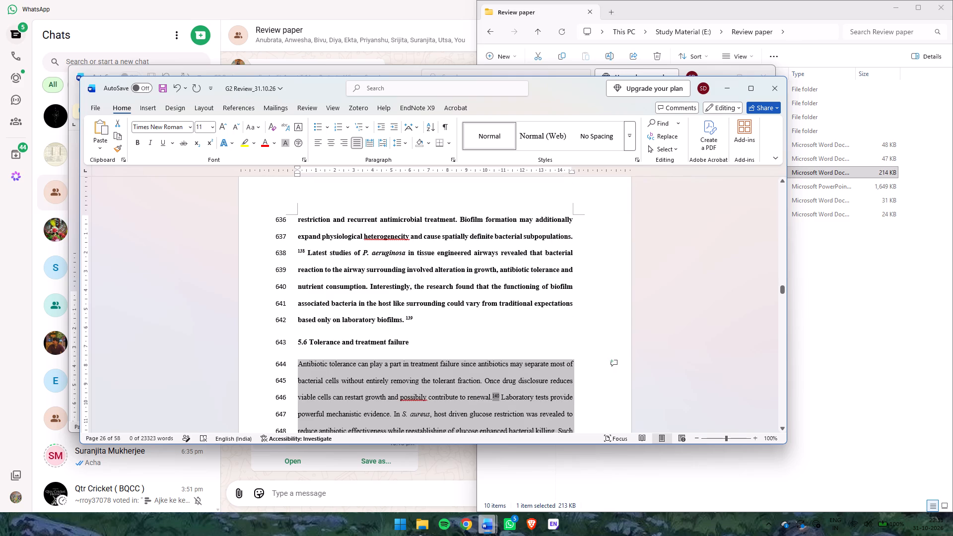
{"action": "scroll", "coordinate": [499, 298], "scroll_direction": "up", "scroll_amount": 1}
{"action": "left_click_drag", "start_coordinate": [426, 375], "coordinate": [316, 328]}
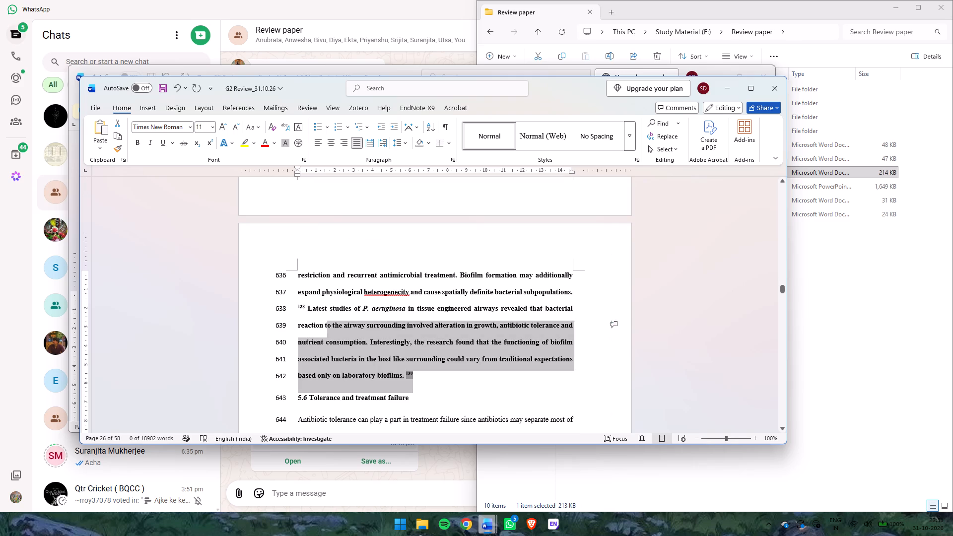
{"action": "left_click_drag", "start_coordinate": [316, 328], "coordinate": [245, 244]}
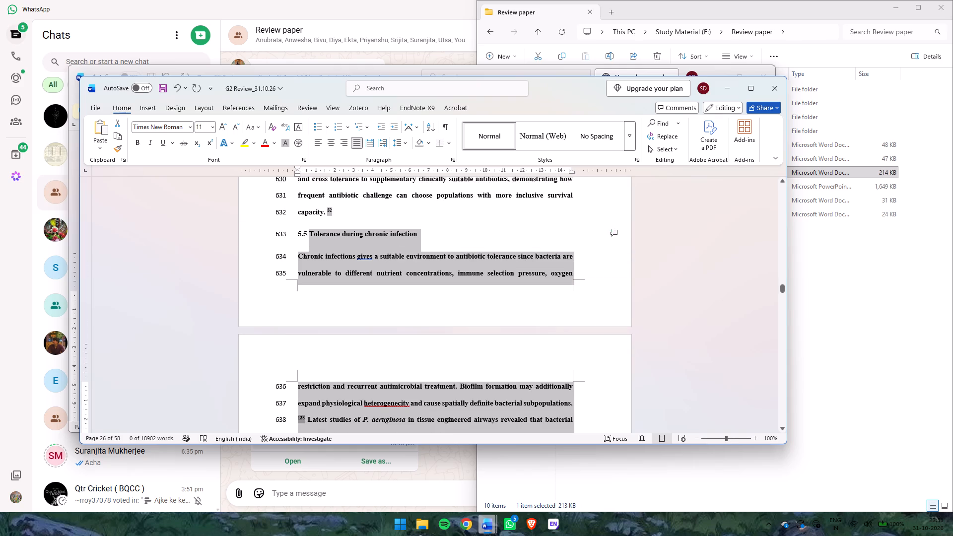
{"action": "left_click_drag", "start_coordinate": [245, 244], "coordinate": [242, 259]}
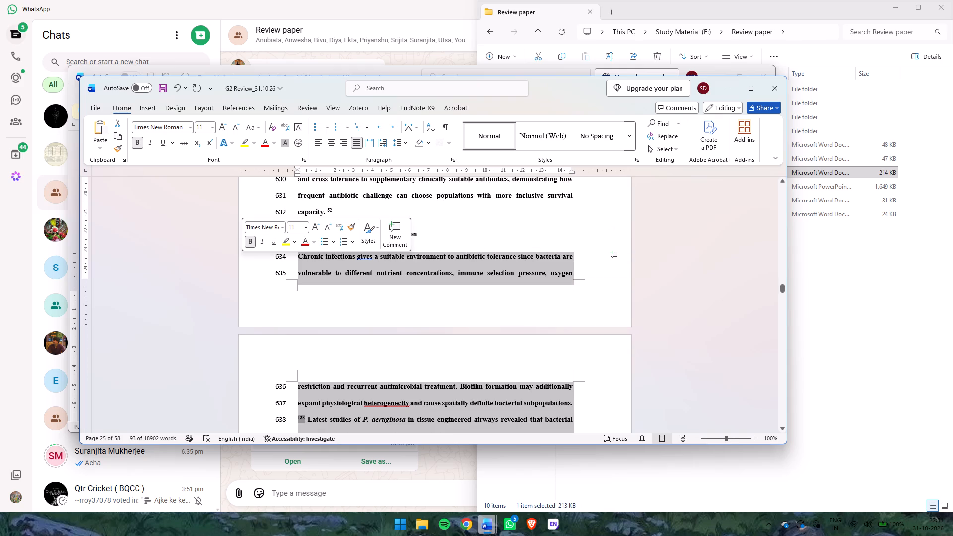
{"action": "key", "text": "ctrl+b"}
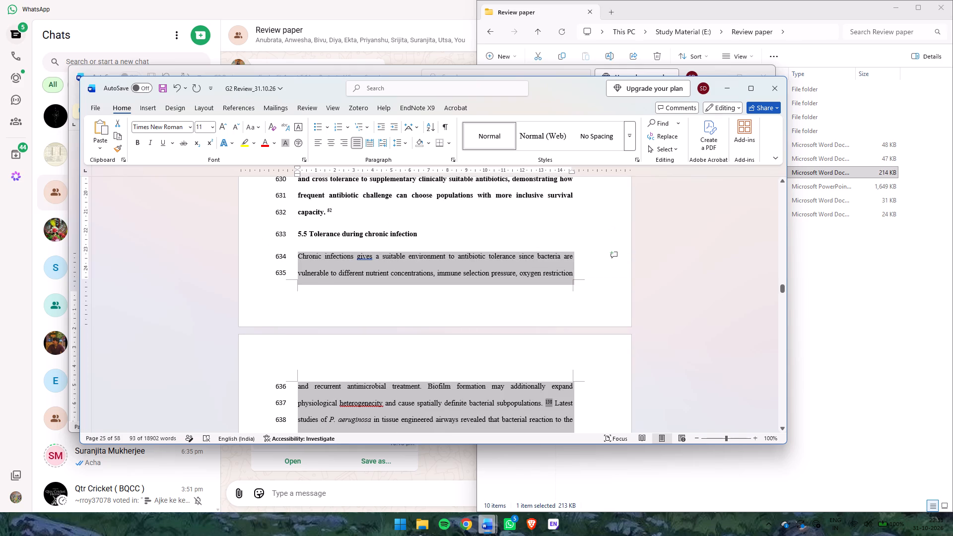
Remove the bold formatting from both body paragraphs under 5.4 Antibiotic-specific tolerance and multidrug tolerance, leaving out the heading.
{"action": "scroll", "coordinate": [513, 352], "scroll_direction": "up", "scroll_amount": 3}
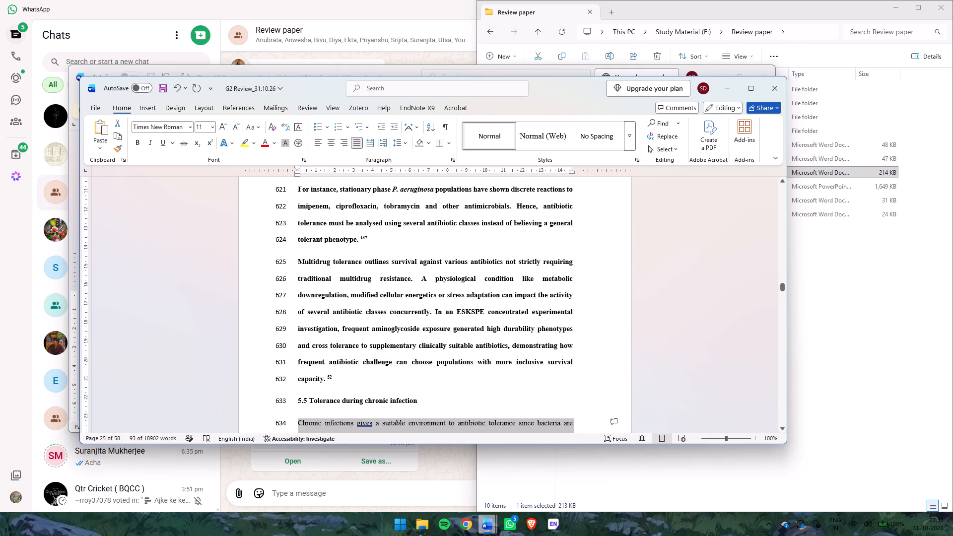
{"action": "left_click_drag", "start_coordinate": [344, 386], "coordinate": [227, 158]}
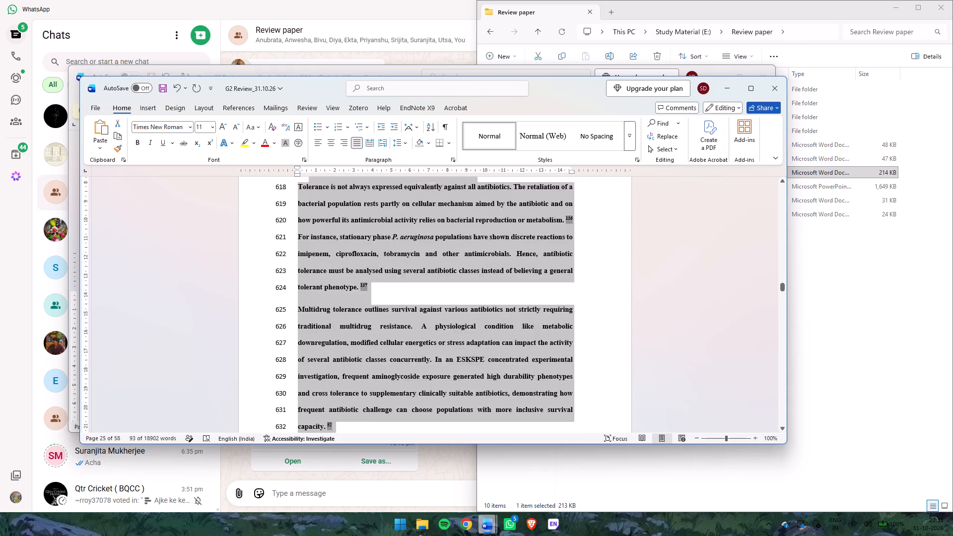
{"action": "left_click_drag", "start_coordinate": [227, 158], "coordinate": [217, 279]}
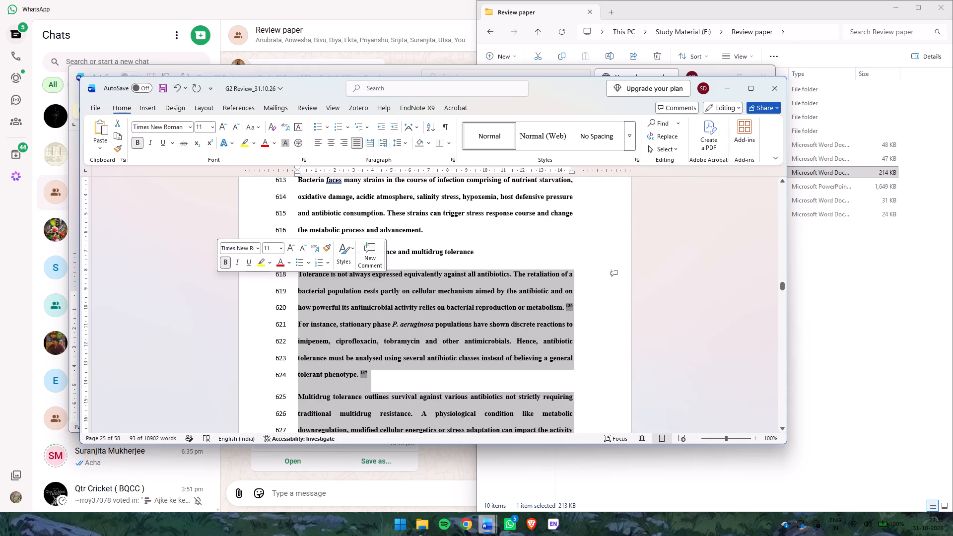
{"action": "key", "text": "ctrl+b"}
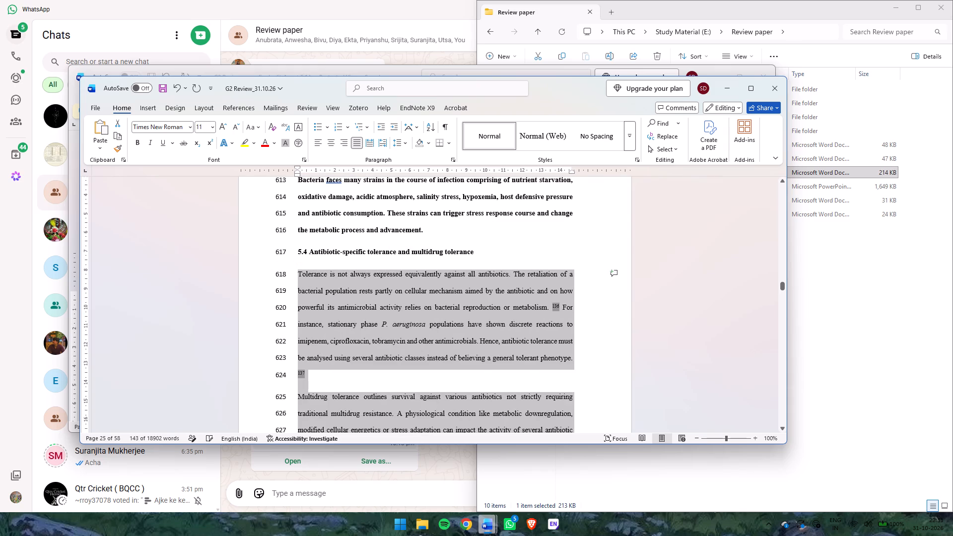
Remove the bold formatting from the body paragraphs under 5.3 Metabolic tolerance and stress-induced tolerance, leaving out the heading.
{"action": "scroll", "coordinate": [369, 330], "scroll_direction": "up", "scroll_amount": 1}
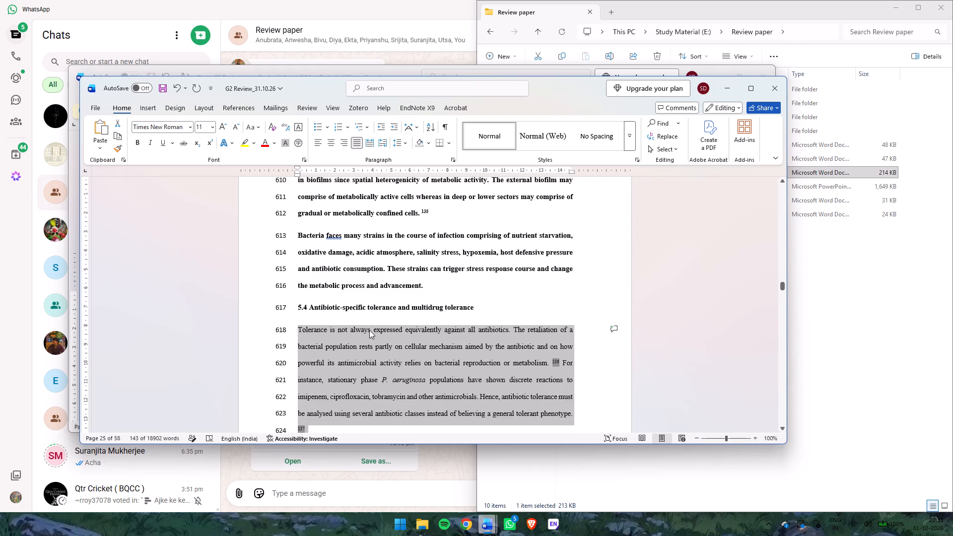
{"action": "scroll", "coordinate": [405, 309], "scroll_direction": "up", "scroll_amount": 2}
{"action": "left_click_drag", "start_coordinate": [427, 396], "coordinate": [427, 396]}
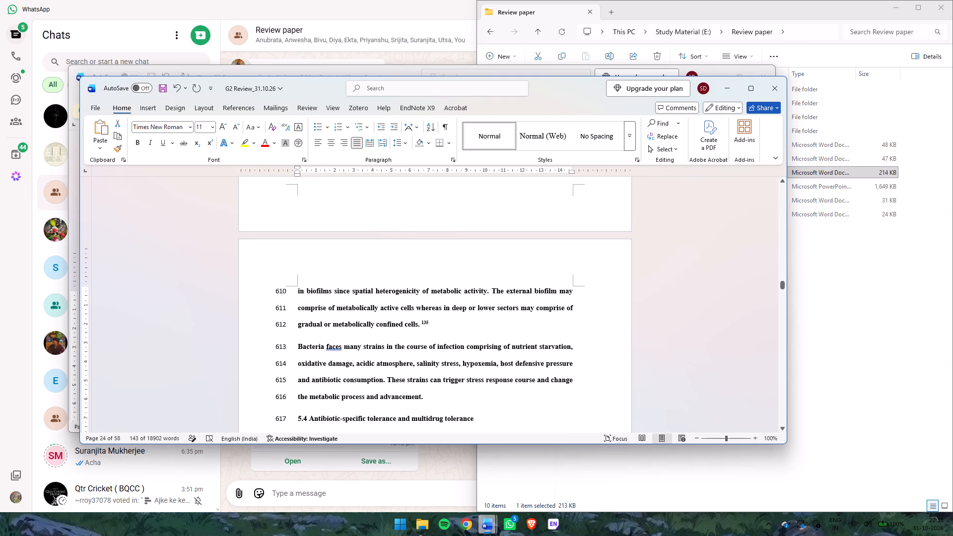
{"action": "left_click_drag", "start_coordinate": [427, 396], "coordinate": [291, 172]}
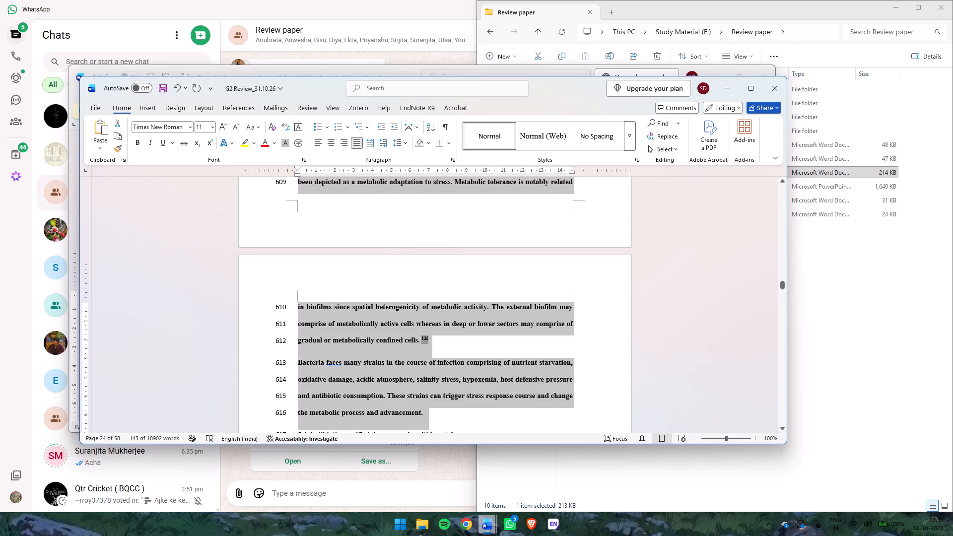
{"action": "left_click_drag", "start_coordinate": [291, 172], "coordinate": [286, 263]}
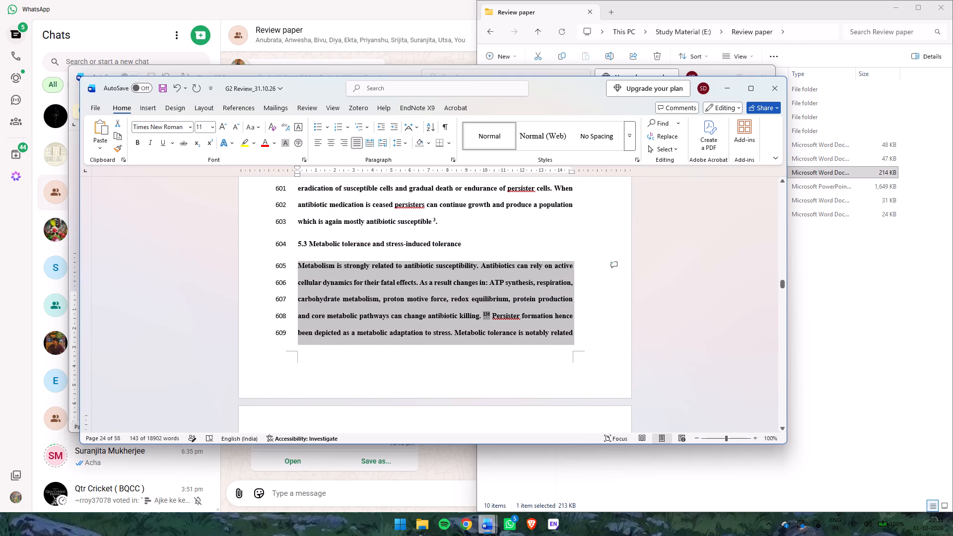
{"action": "left_click_drag", "start_coordinate": [286, 263], "coordinate": [286, 263]}
{"action": "key", "text": "ctrl+b"}
Remove the bold formatting from both body paragraphs under 5.2 Mechanistic distinction between tolerance and persistence.
{"action": "scroll", "coordinate": [349, 281], "scroll_direction": "up", "scroll_amount": 2}
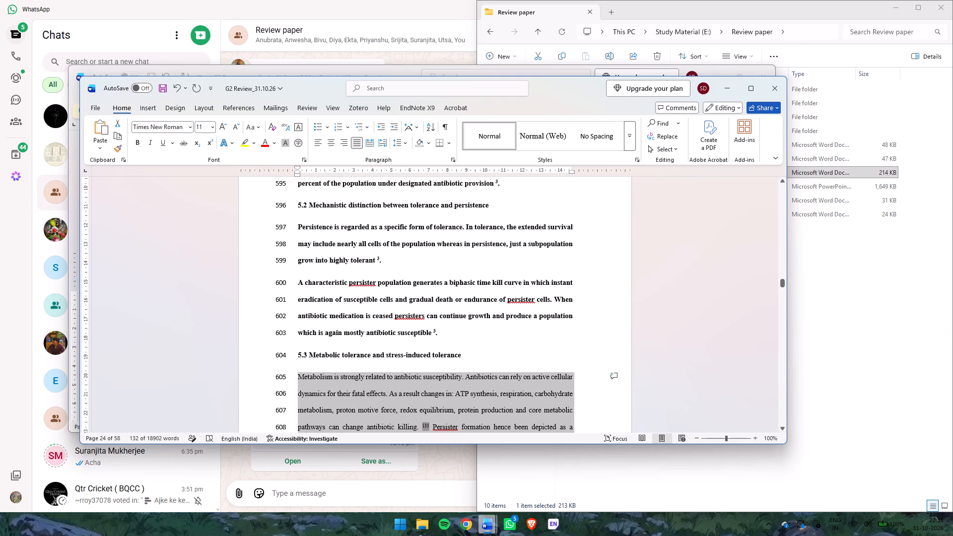
{"action": "left_click_drag", "start_coordinate": [451, 336], "coordinate": [304, 285]}
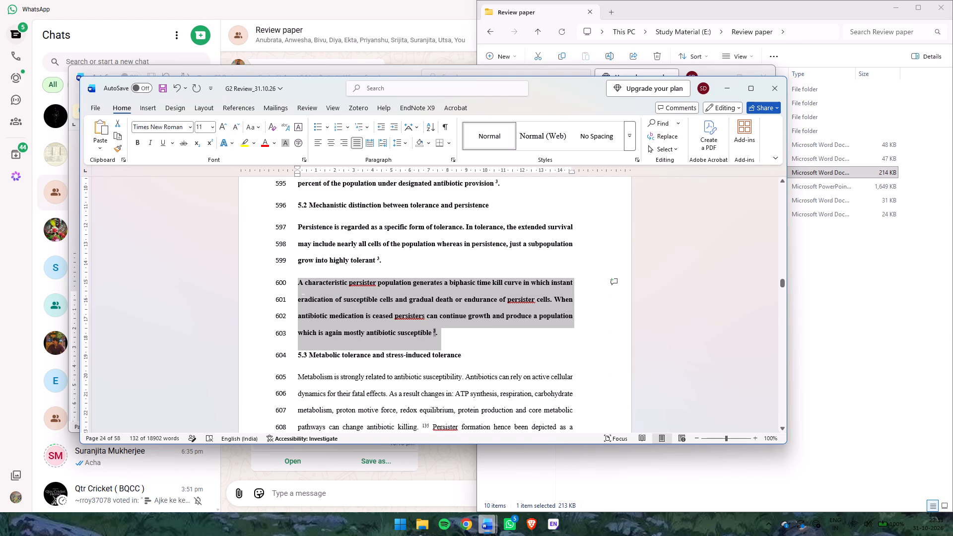
{"action": "left_click_drag", "start_coordinate": [304, 285], "coordinate": [287, 231]}
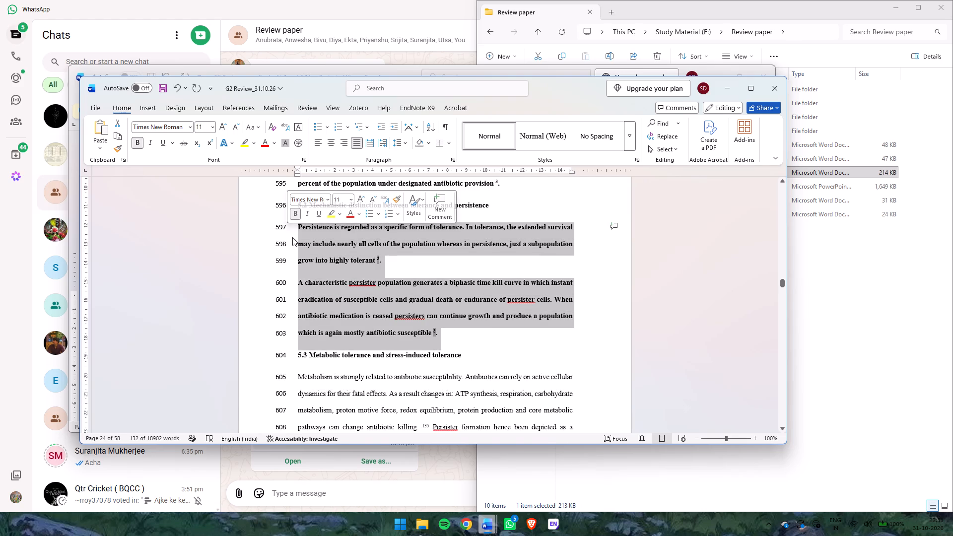
{"action": "key", "text": "ctrl+b"}
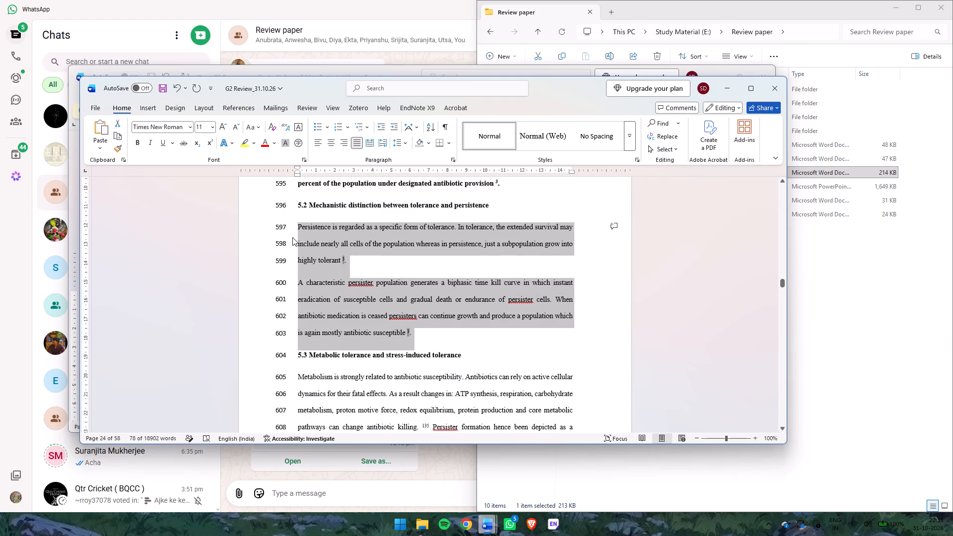
Remove the bold formatting from both body paragraphs under 5.1 Definition of antibiotic tolerance.
{"action": "scroll", "coordinate": [292, 241], "scroll_direction": "up", "scroll_amount": 2}
{"action": "scroll", "coordinate": [306, 302], "scroll_direction": "up", "scroll_amount": 1}
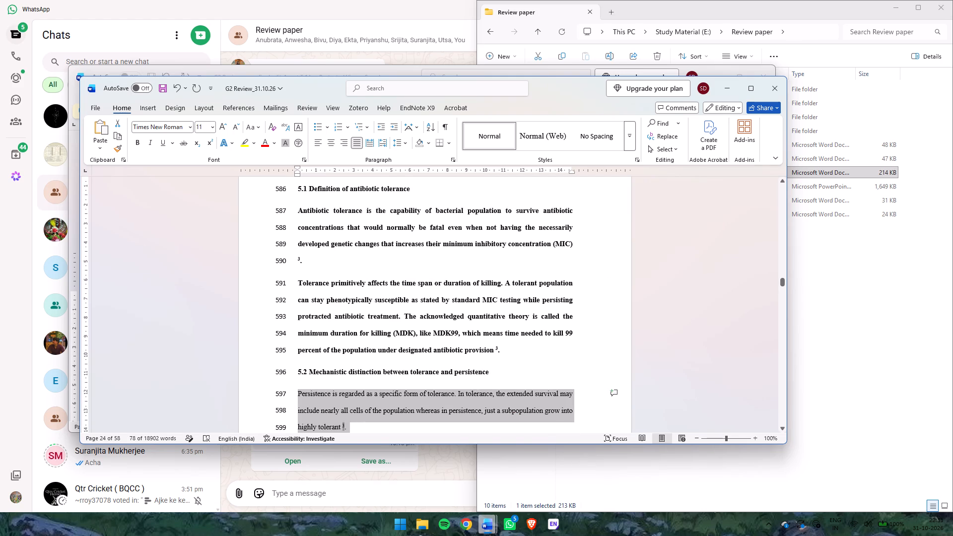
{"action": "left_click", "coordinate": [518, 342]}
{"action": "left_click_drag", "start_coordinate": [506, 350], "coordinate": [280, 239]}
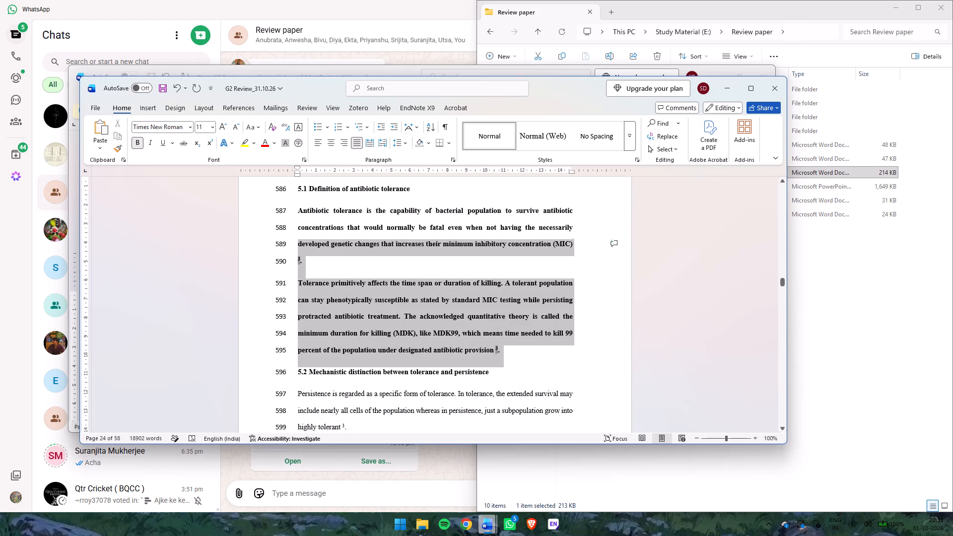
{"action": "left_click_drag", "start_coordinate": [280, 239], "coordinate": [280, 207]}
{"action": "key", "text": "ctrl+b"}
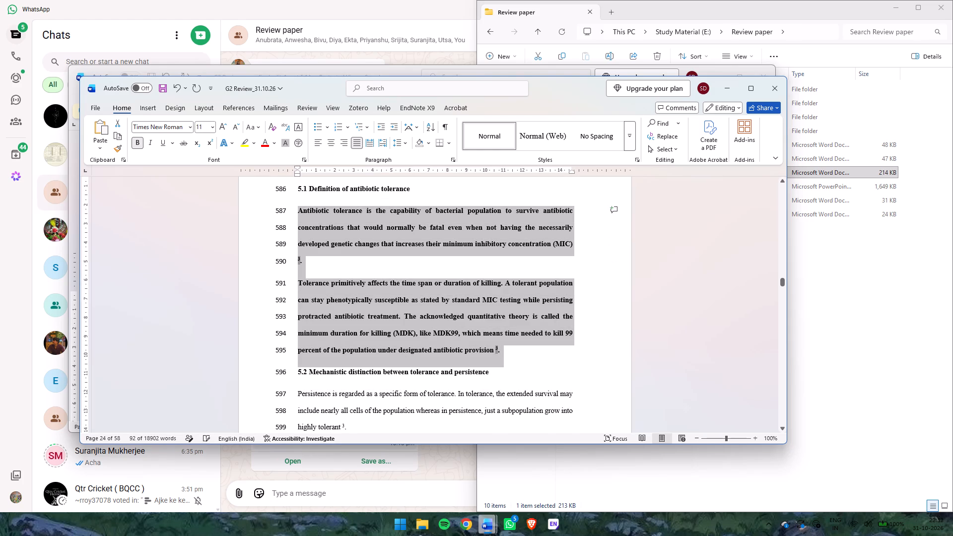
Check the body text formatting throughout section 5, from the 5.1 definition to 5.7 ESKAPE-specific tolerance mechanisms.
{"action": "scroll", "coordinate": [337, 228], "scroll_direction": "up", "scroll_amount": 3}
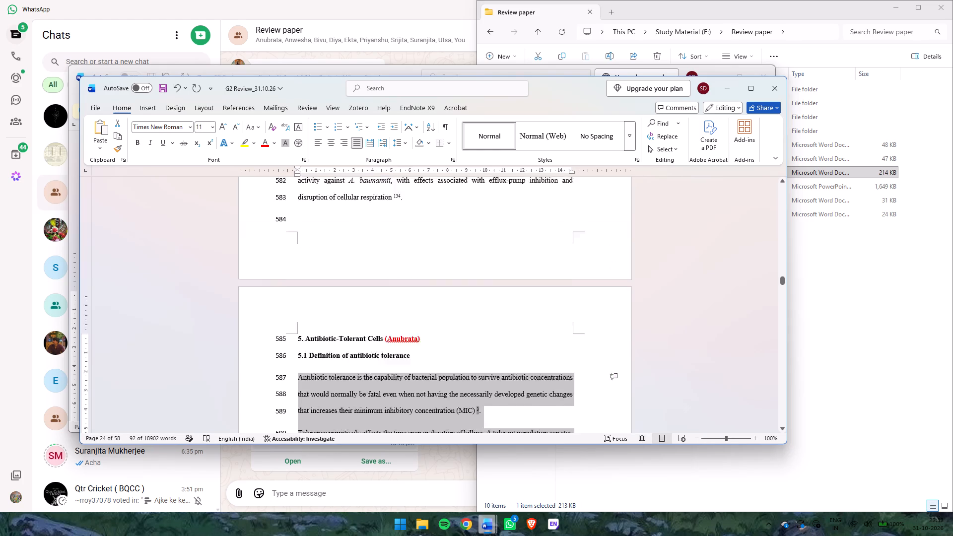
{"action": "scroll", "coordinate": [336, 230], "scroll_direction": "up", "scroll_amount": 1}
{"action": "scroll", "coordinate": [335, 233], "scroll_direction": "down", "scroll_amount": 6}
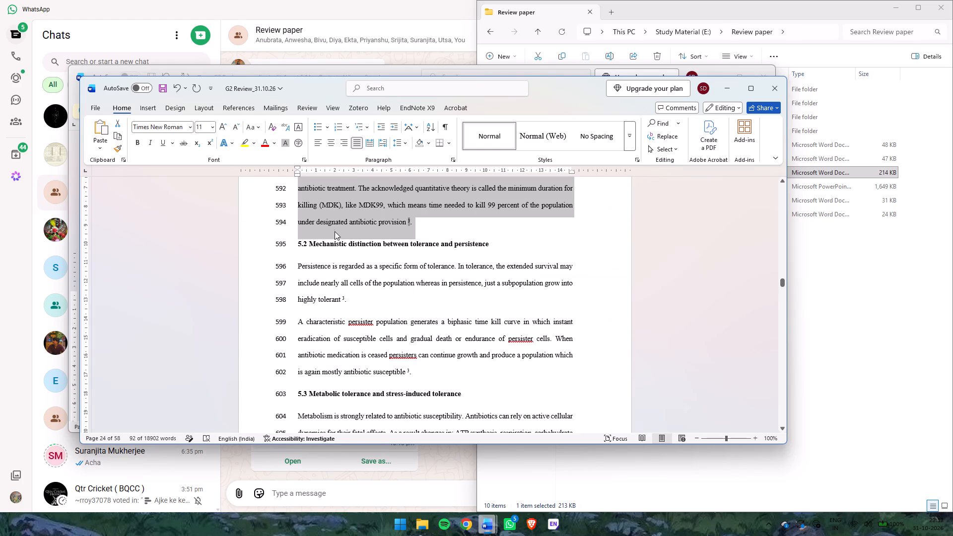
{"action": "scroll", "coordinate": [334, 230], "scroll_direction": "down", "scroll_amount": 9}
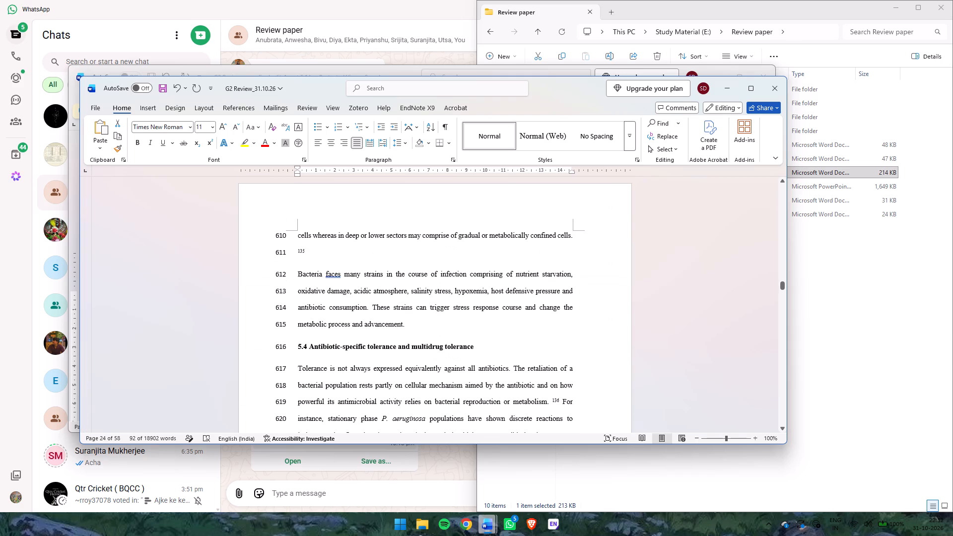
{"action": "scroll", "coordinate": [334, 243], "scroll_direction": "down", "scroll_amount": 13}
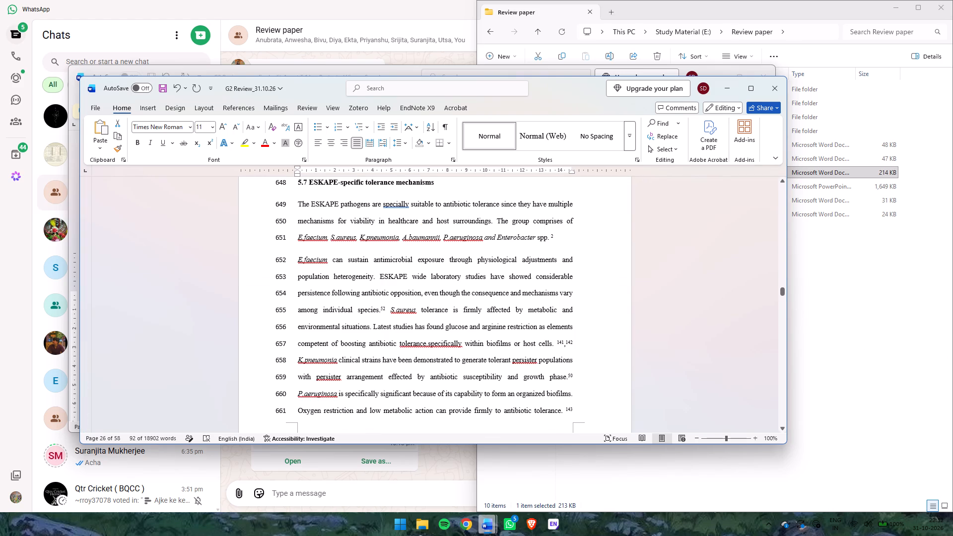
Find the start of section 14, Challenges in Targeting ESKAPE Persisters, Tolerant Cells and Biofilm Dormancy, in G2 Review_31.10.26.
{"action": "left_click_drag", "start_coordinate": [784, 293], "coordinate": [781, 352]}
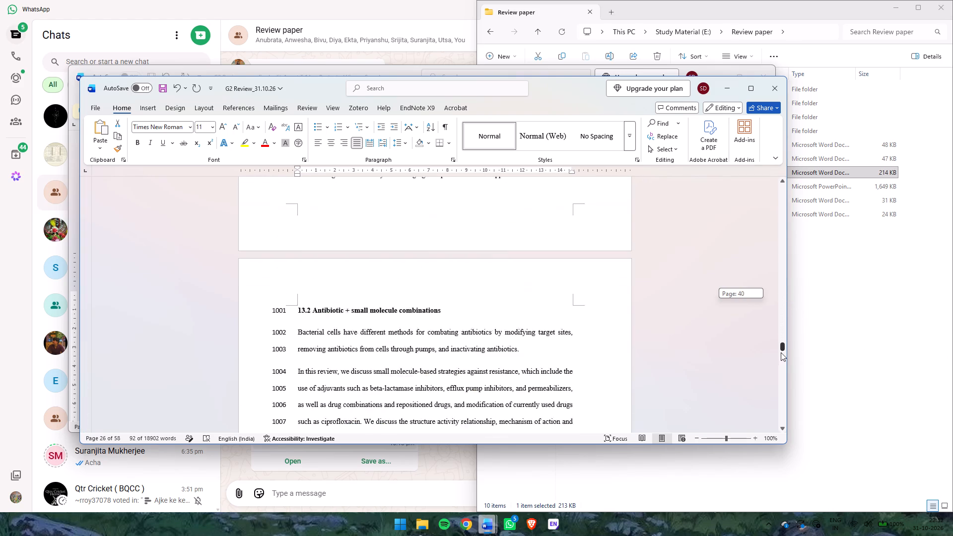
{"action": "left_click_drag", "start_coordinate": [781, 352], "coordinate": [778, 361]}
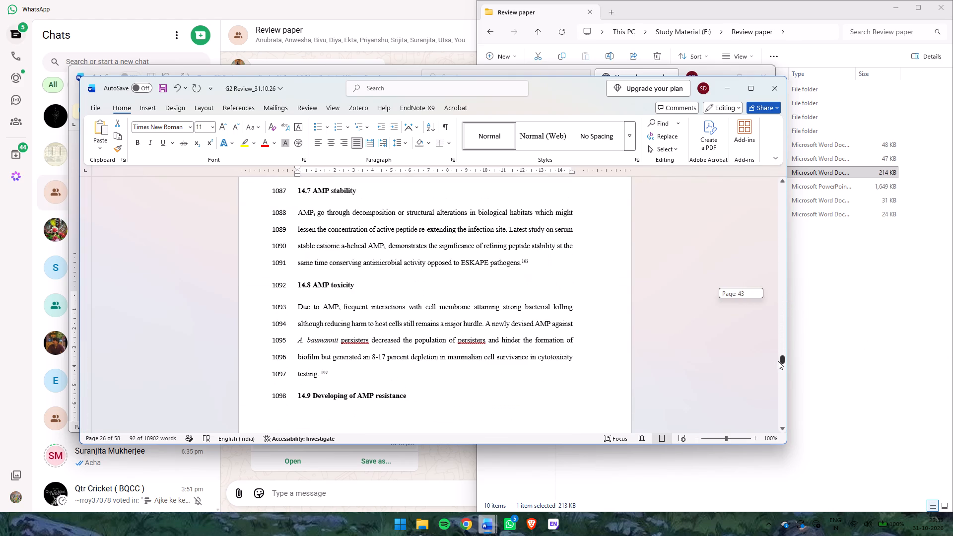
{"action": "left_click_drag", "start_coordinate": [778, 361], "coordinate": [777, 355]}
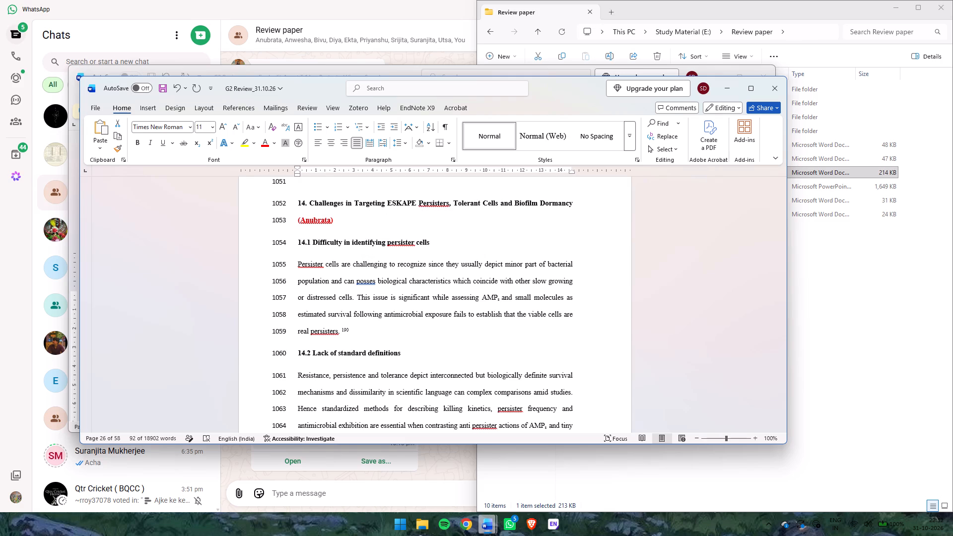
Switch to "G2 Review paper final edit-1 part 5,14" and locate its section 14, Challenges in Targeting ESKAPE Persisters, Tolerant Cells and Biofilm Dormancy.
{"action": "left_click", "coordinate": [577, 68]}
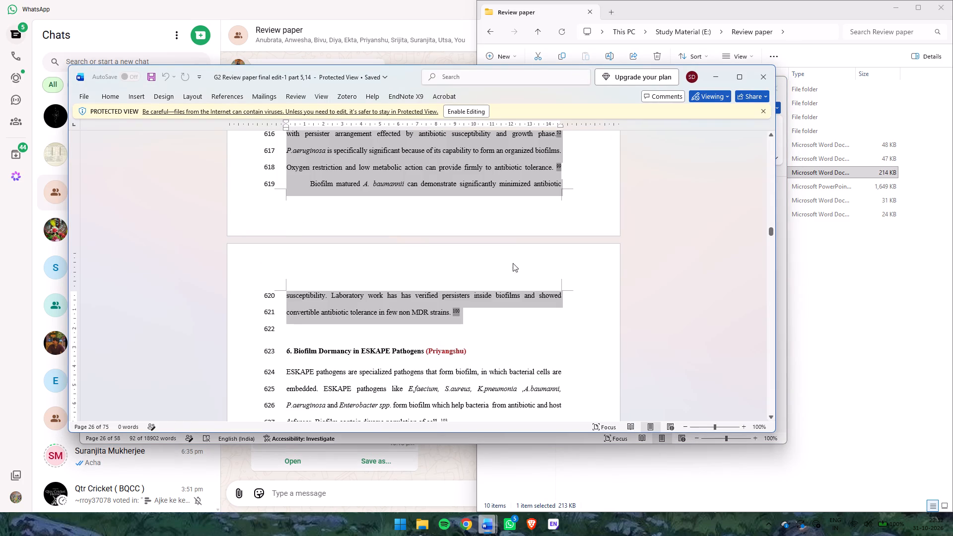
{"action": "scroll", "coordinate": [504, 273], "scroll_direction": "down", "scroll_amount": 5}
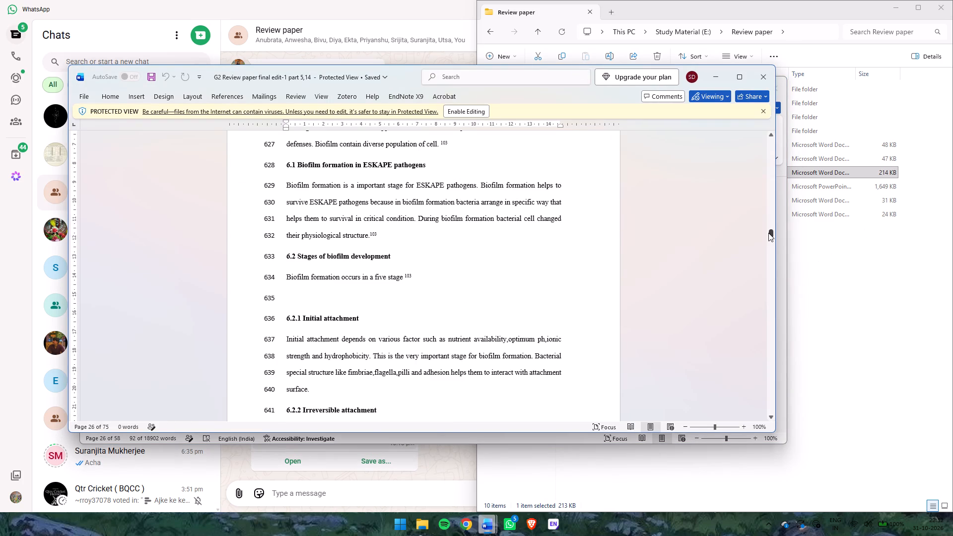
{"action": "left_click_drag", "start_coordinate": [768, 233], "coordinate": [768, 276]}
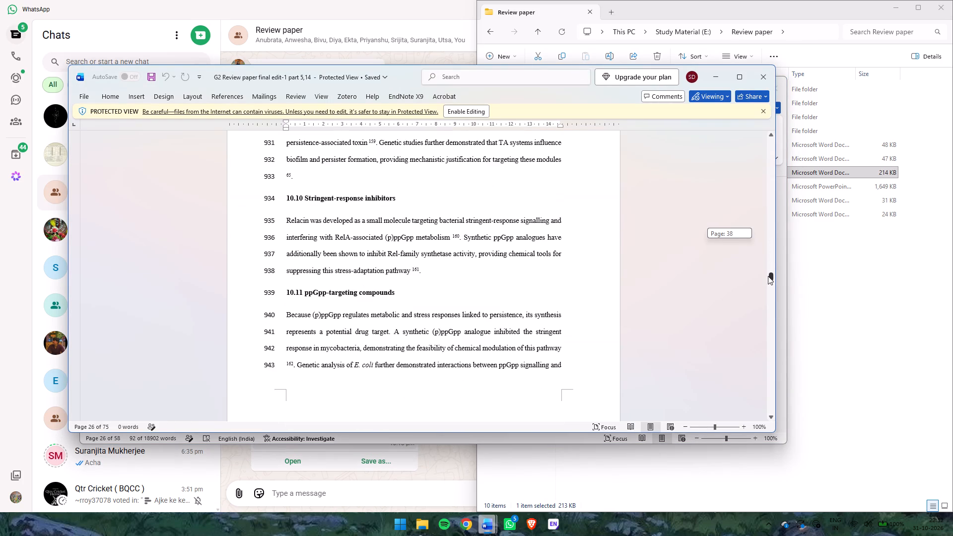
{"action": "left_click_drag", "start_coordinate": [768, 276], "coordinate": [771, 298]}
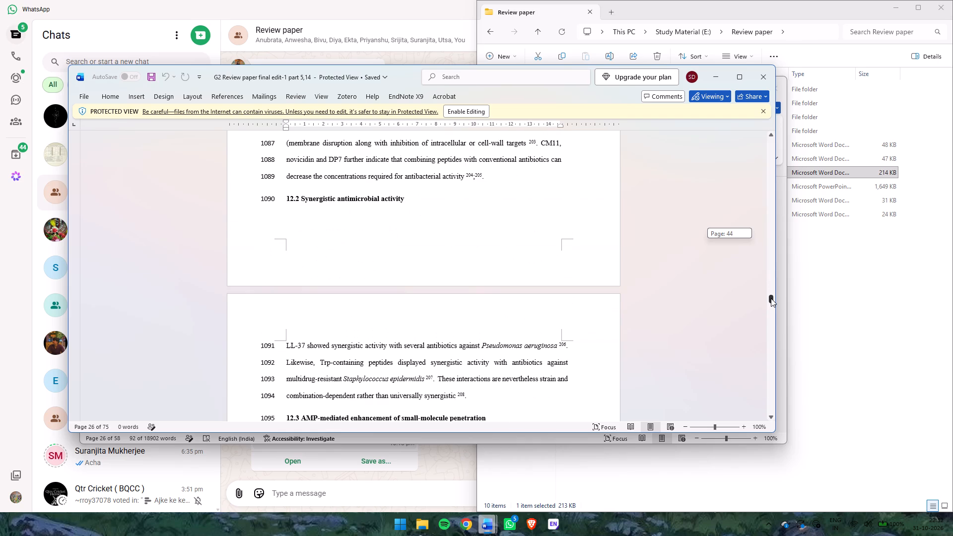
{"action": "left_click_drag", "start_coordinate": [771, 298], "coordinate": [774, 314]}
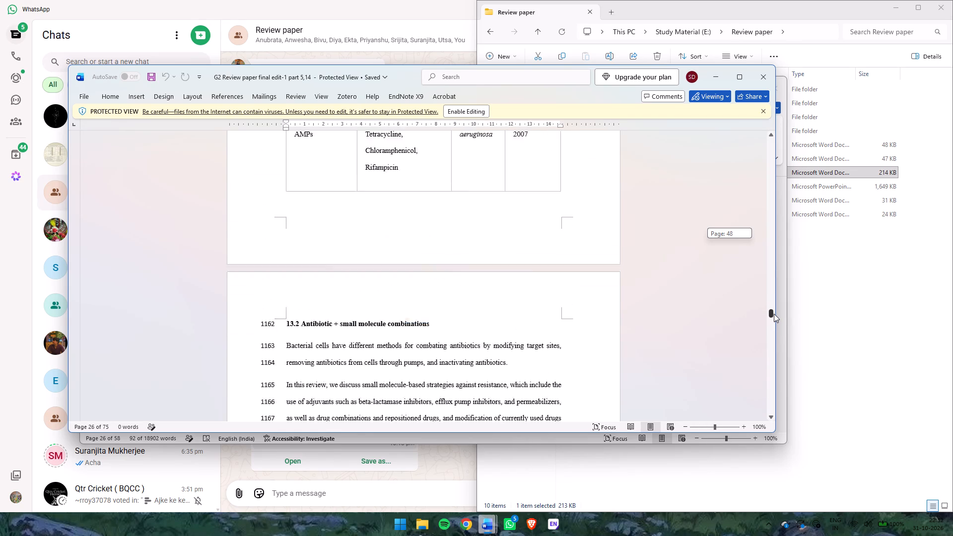
{"action": "left_click_drag", "start_coordinate": [774, 314], "coordinate": [774, 318]}
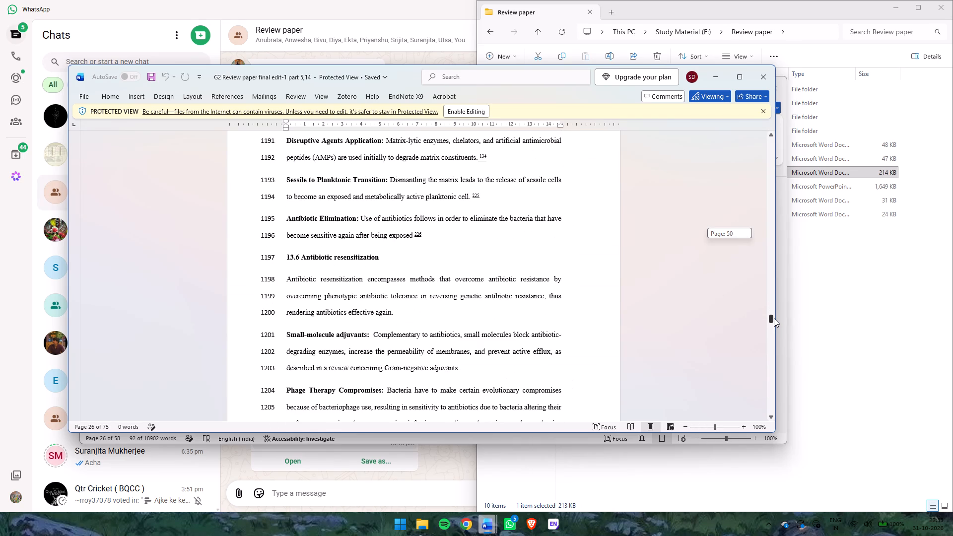
{"action": "left_click_drag", "start_coordinate": [774, 318], "coordinate": [771, 326]}
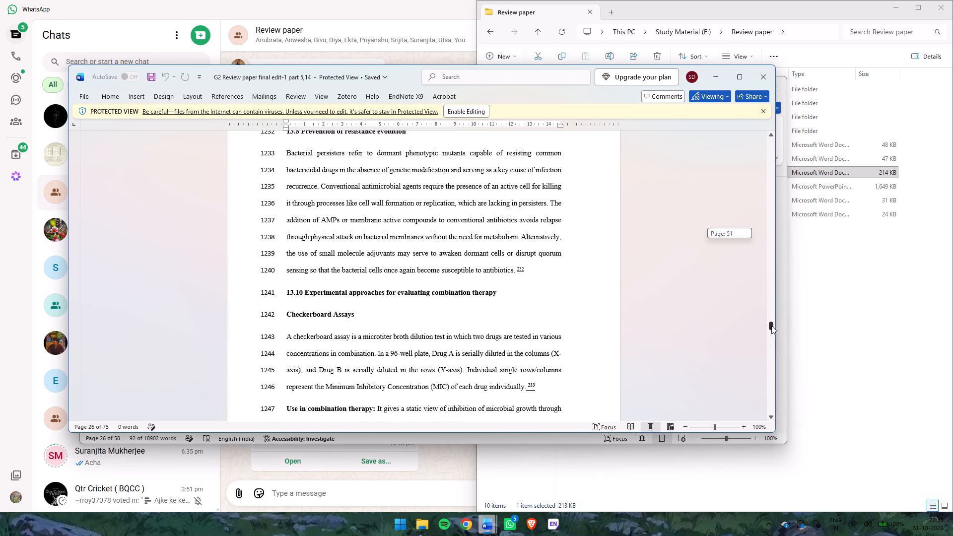
{"action": "left_click_drag", "start_coordinate": [771, 326], "coordinate": [770, 332]}
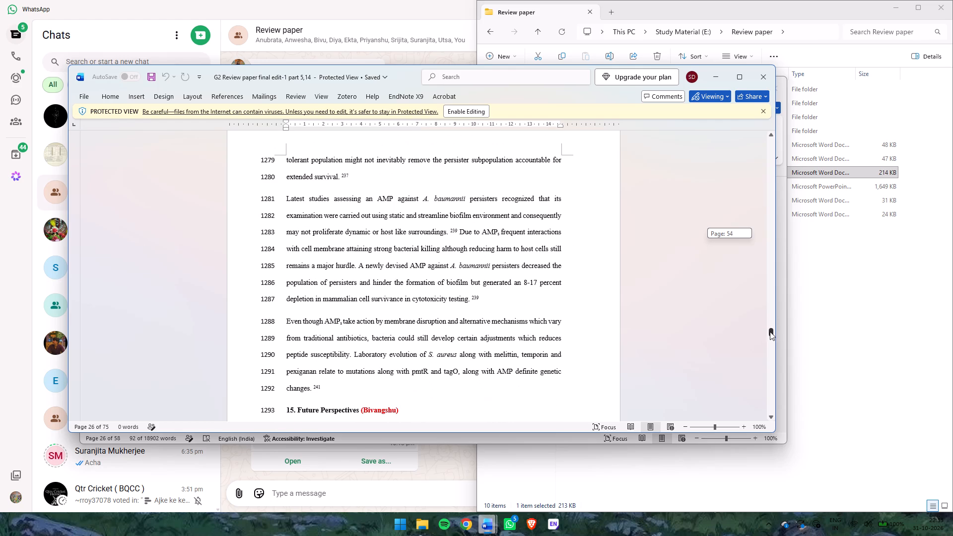
{"action": "left_click_drag", "start_coordinate": [770, 332], "coordinate": [770, 329]}
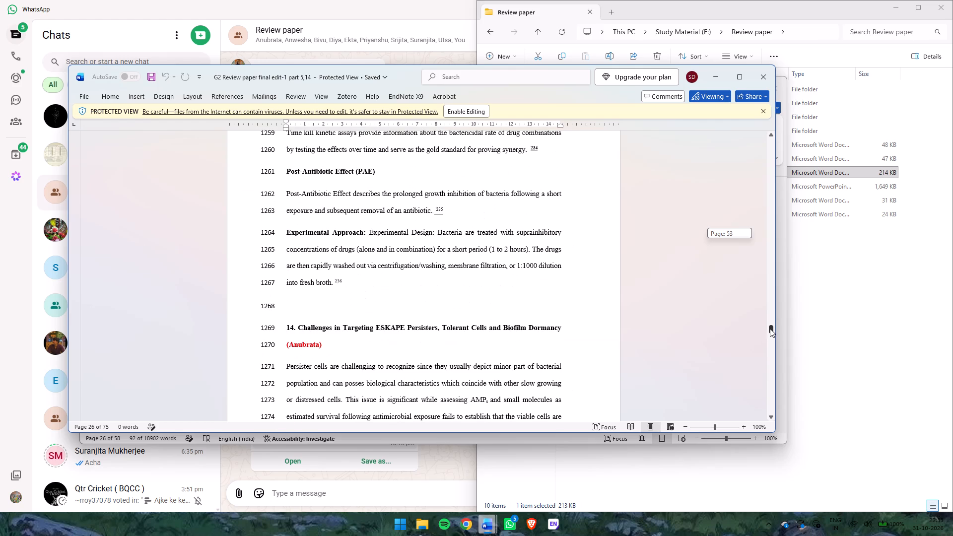
{"action": "left_click_drag", "start_coordinate": [770, 329], "coordinate": [770, 330]}
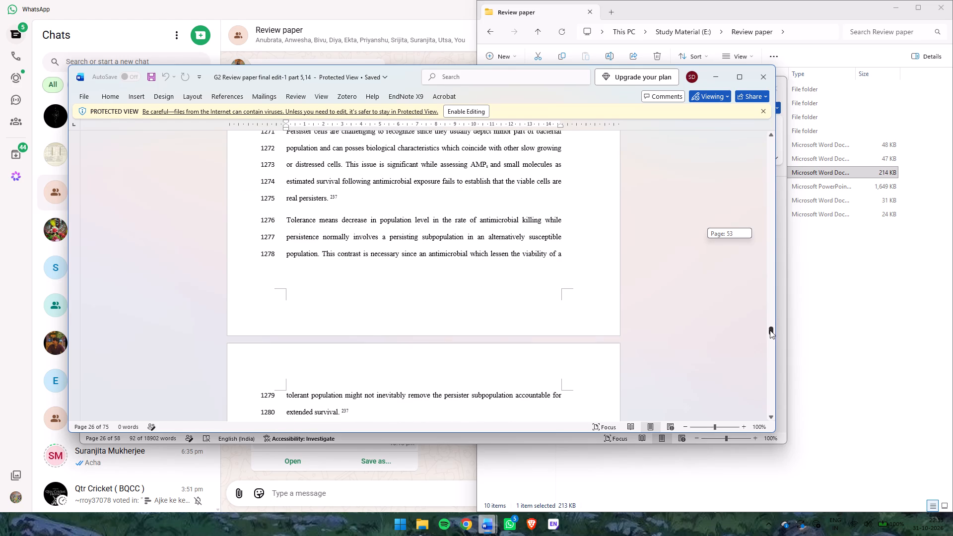
{"action": "left_click_drag", "start_coordinate": [770, 330], "coordinate": [770, 329]}
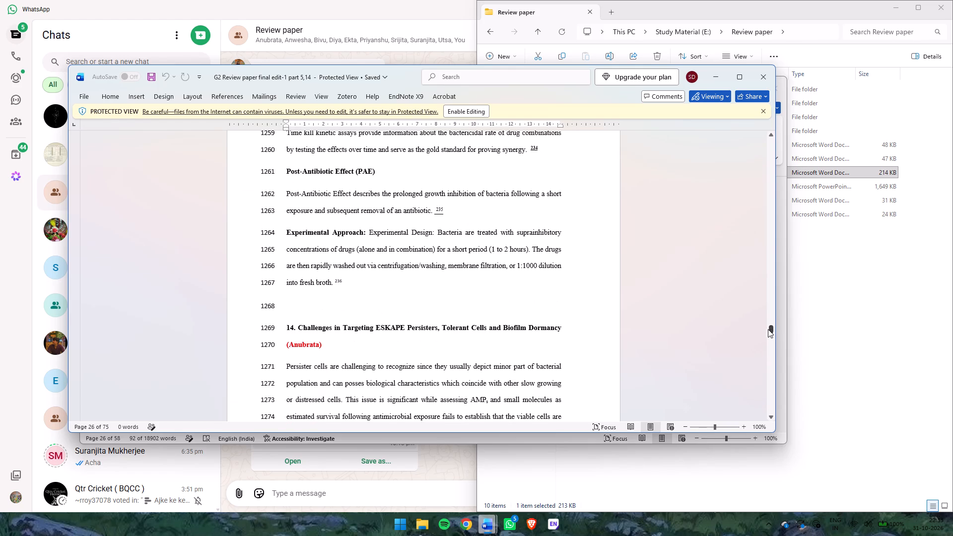
{"action": "scroll", "coordinate": [266, 370], "scroll_direction": "down", "scroll_amount": 1}
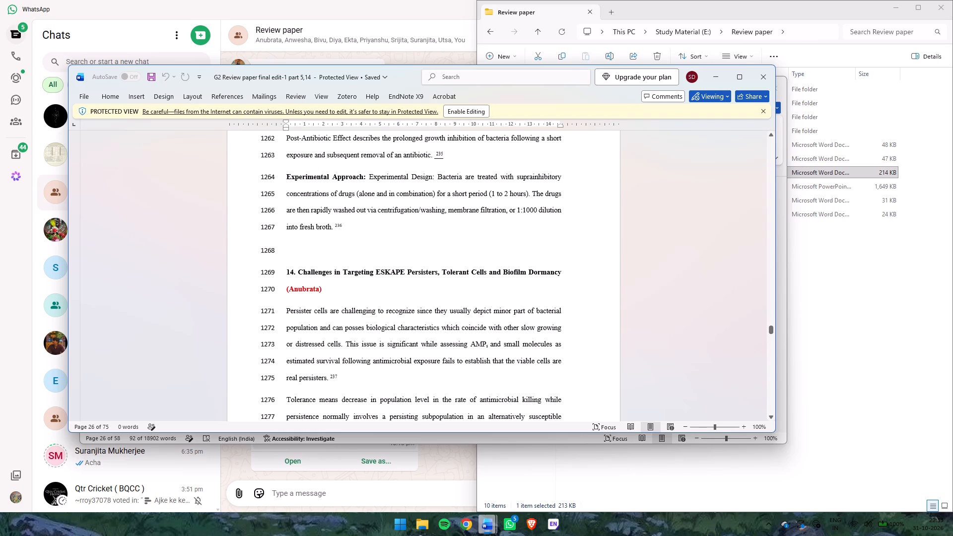
Copy all body paragraphs of section 14, from "Persister cells are challenging" up to the 15. Future Perspectives heading.
{"action": "scroll", "coordinate": [286, 297], "scroll_direction": "down", "scroll_amount": 1}
{"action": "left_click_drag", "start_coordinate": [285, 258], "coordinate": [370, 428]}
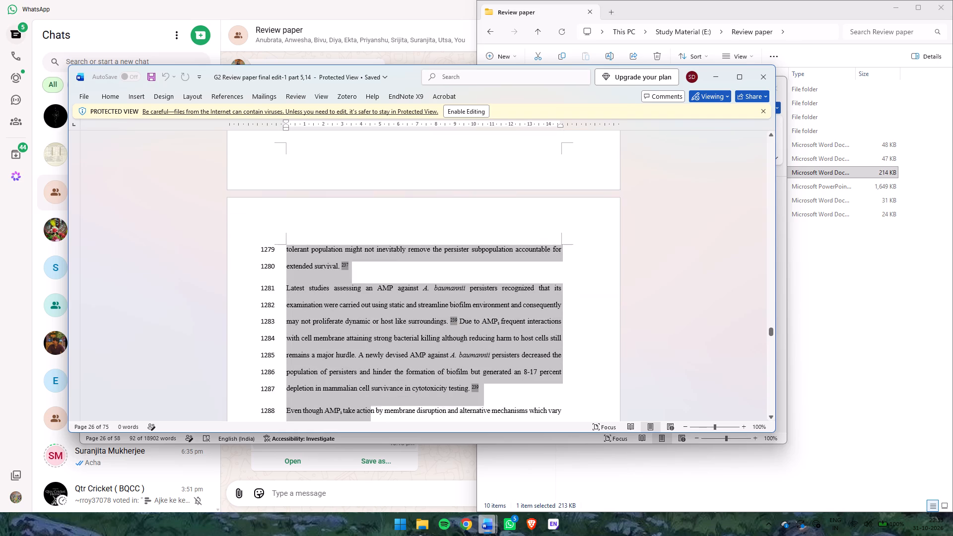
{"action": "left_click_drag", "start_coordinate": [370, 428], "coordinate": [374, 362]}
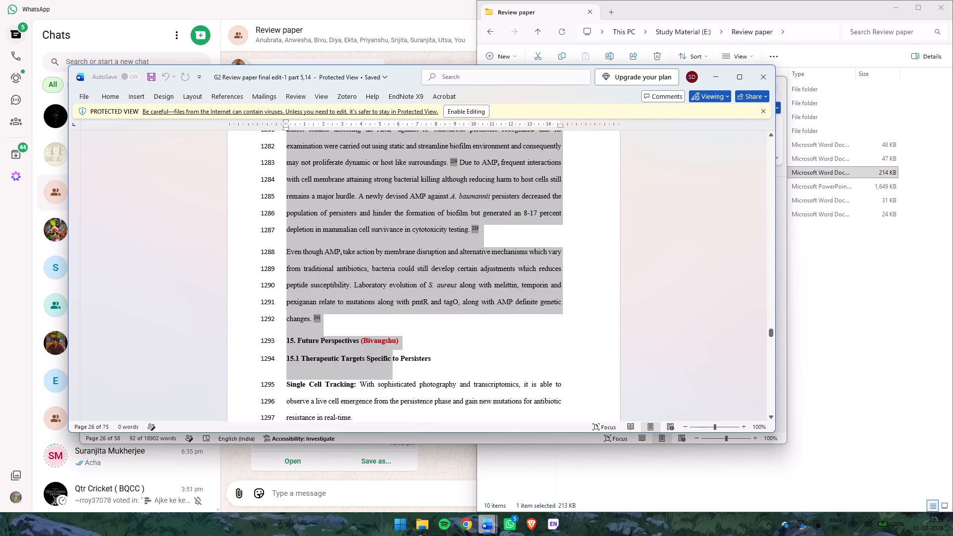
{"action": "left_click_drag", "start_coordinate": [374, 362], "coordinate": [366, 329]}
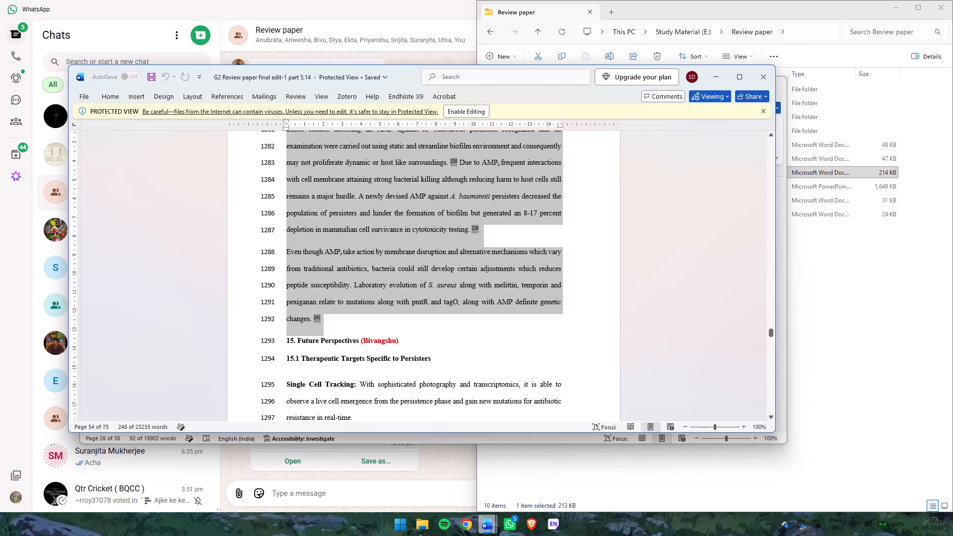
{"action": "key", "text": "ctrl+c"}
In G2 Review_31.10.26, replace subsections 14.1 through 14.12 with the copied section 14 text, keeping the section 14 and 15 headings.
{"action": "left_click", "coordinate": [784, 220]}
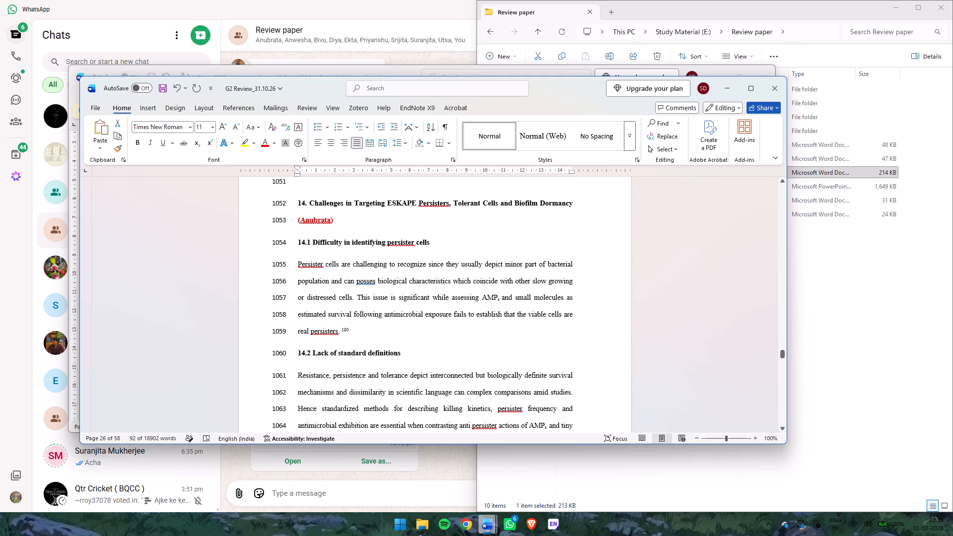
{"action": "left_click_drag", "start_coordinate": [296, 241], "coordinate": [403, 403]}
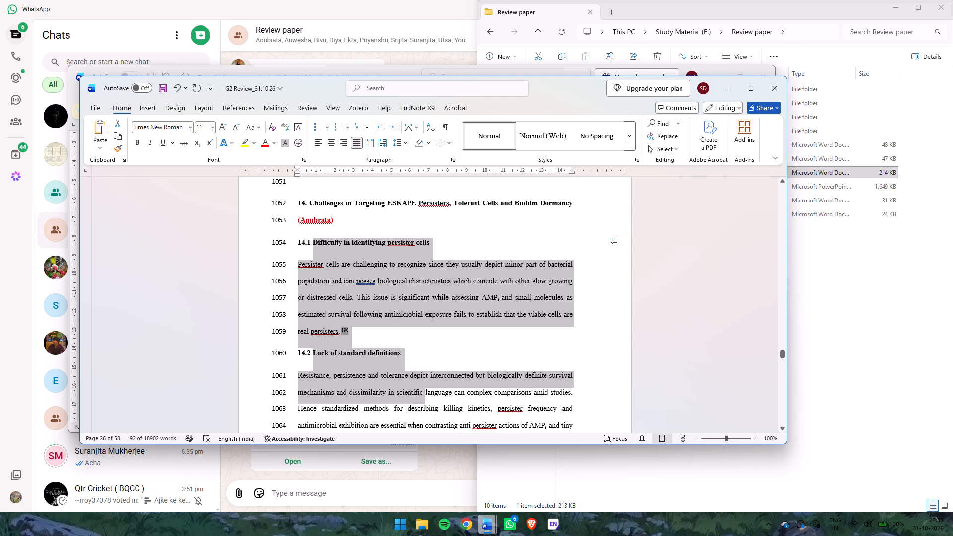
{"action": "left_click_drag", "start_coordinate": [403, 403], "coordinate": [409, 367]}
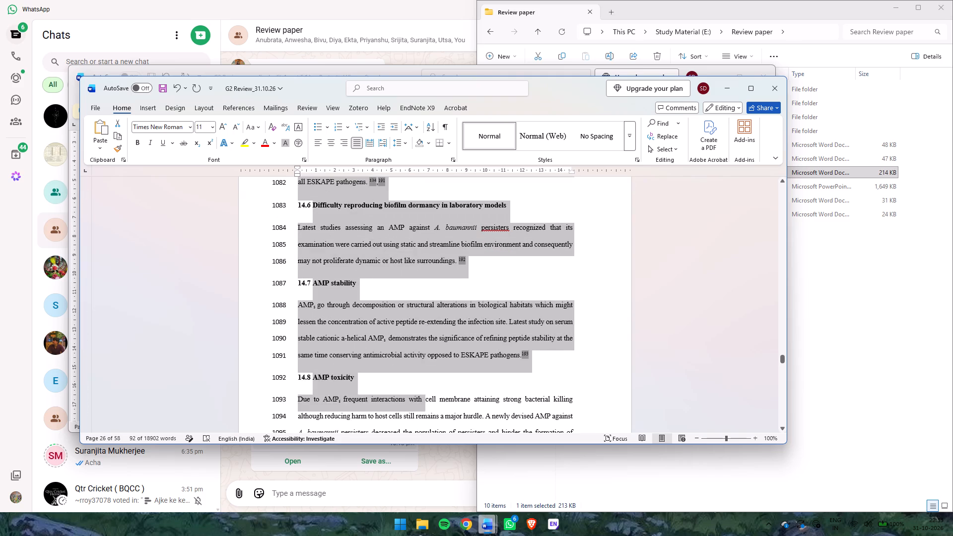
{"action": "left_click_drag", "start_coordinate": [409, 367], "coordinate": [419, 423]}
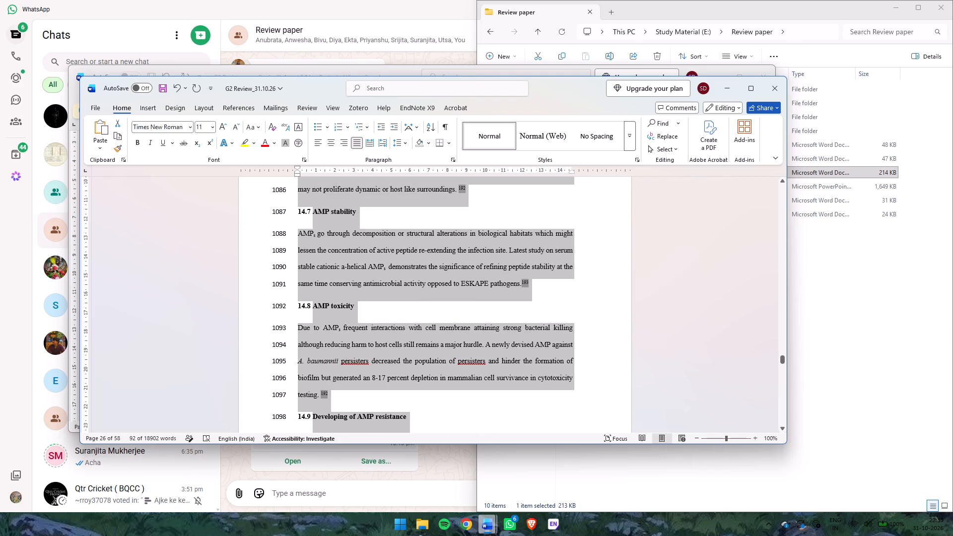
{"action": "left_click_drag", "start_coordinate": [419, 423], "coordinate": [436, 457]}
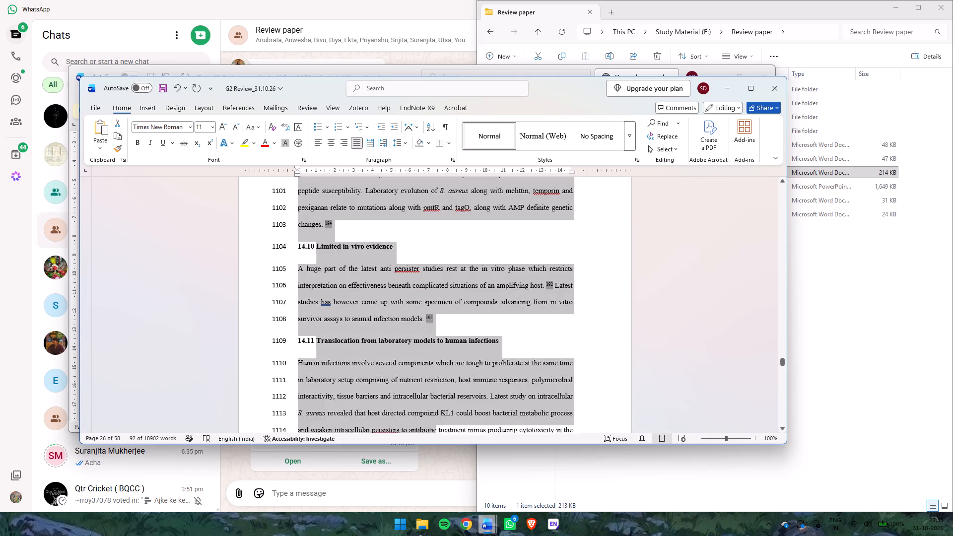
{"action": "left_click_drag", "start_coordinate": [436, 457], "coordinate": [443, 453]}
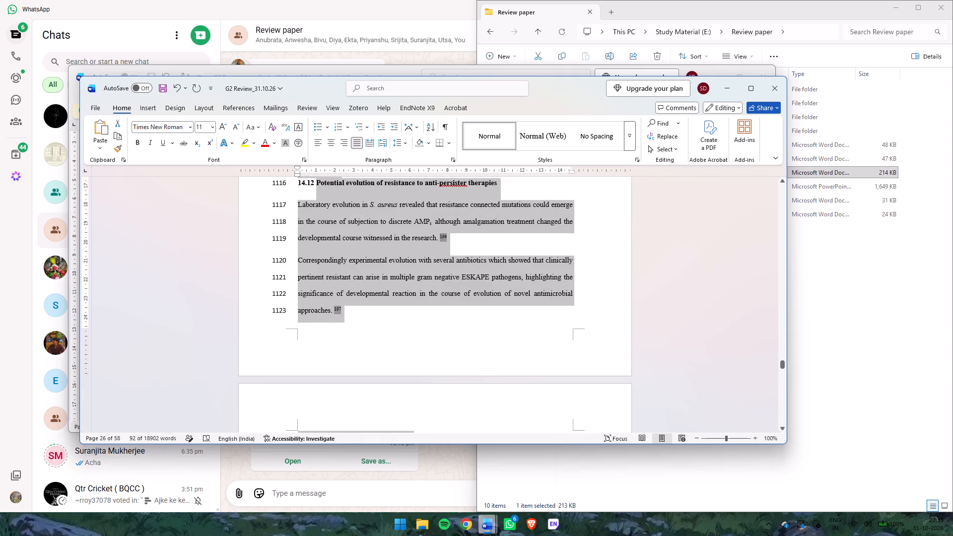
{"action": "left_click_drag", "start_coordinate": [443, 453], "coordinate": [414, 180]}
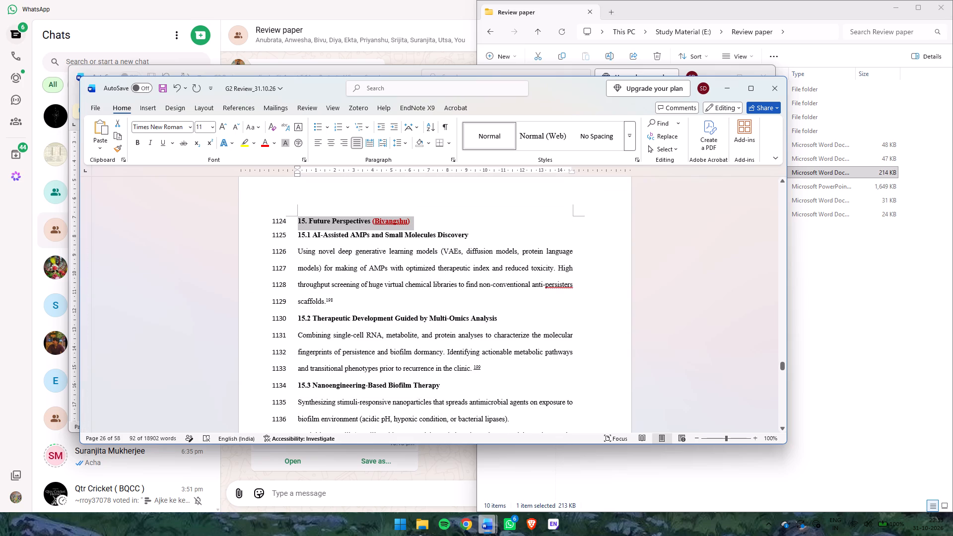
{"action": "left_click_drag", "start_coordinate": [414, 180], "coordinate": [436, 394]}
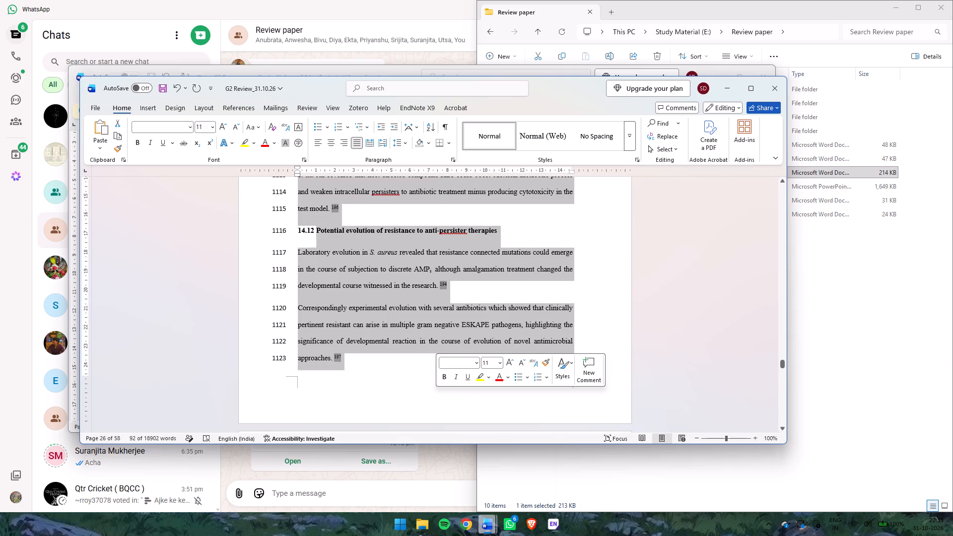
{"action": "key", "text": "ctrl+v"}
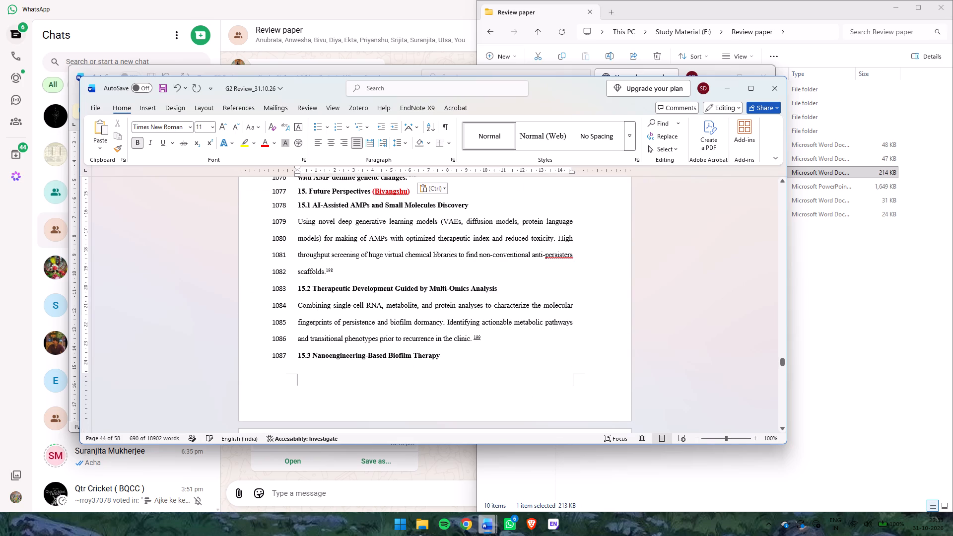
Set the pasted section 14 body paragraphs to 2.0 line spacing and remove their bold formatting, leaving the heading out.
{"action": "scroll", "coordinate": [400, 360], "scroll_direction": "up", "scroll_amount": 2}
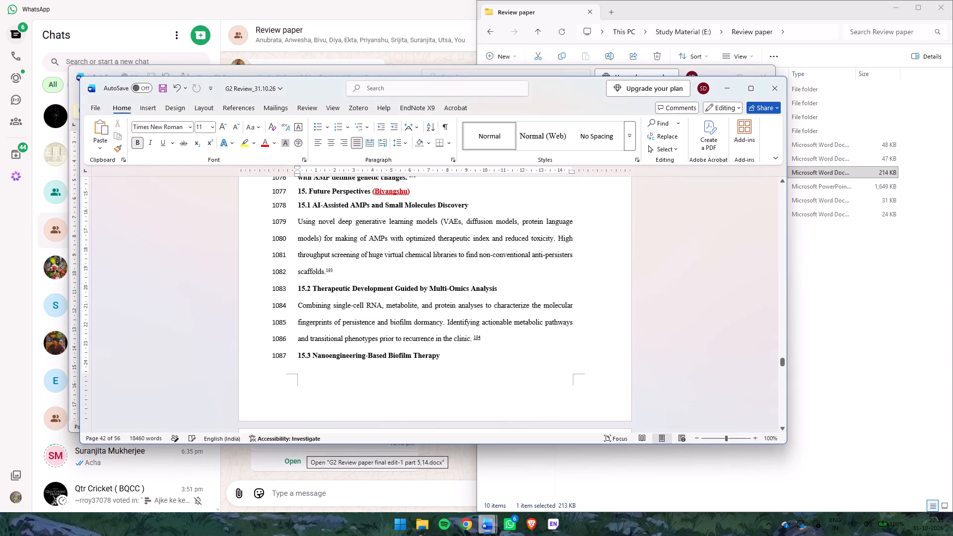
{"action": "scroll", "coordinate": [435, 324], "scroll_direction": "up", "scroll_amount": 1}
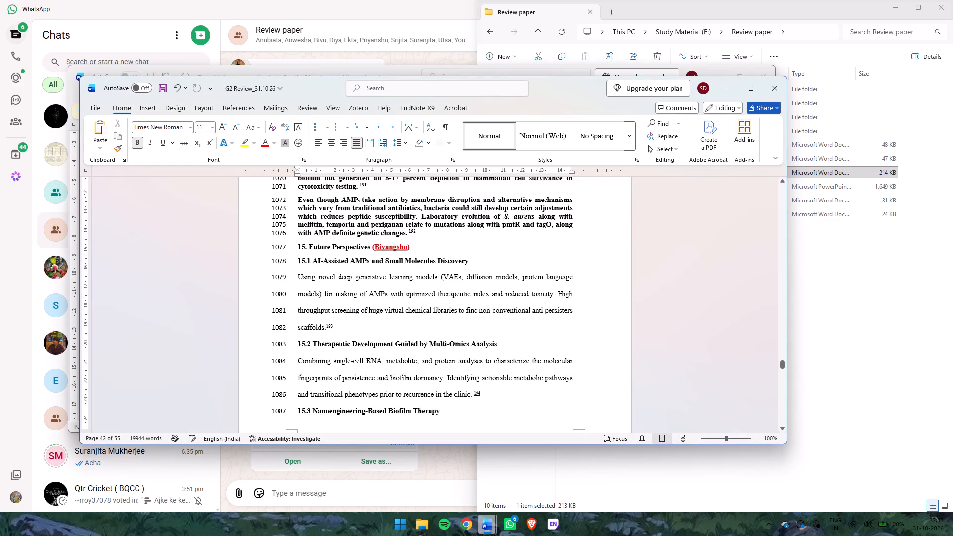
{"action": "scroll", "coordinate": [435, 324], "scroll_direction": "up", "scroll_amount": 2}
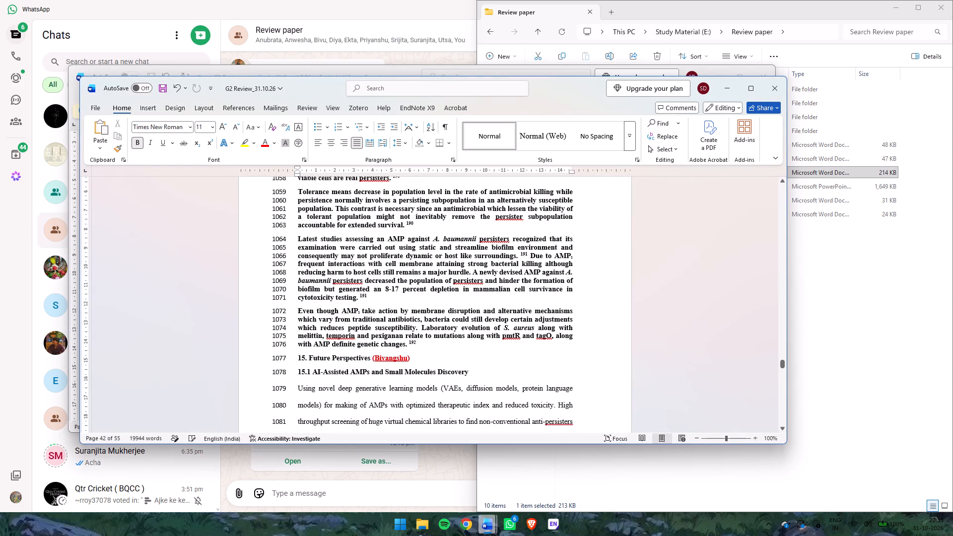
{"action": "left_click_drag", "start_coordinate": [423, 345], "coordinate": [310, 320]}
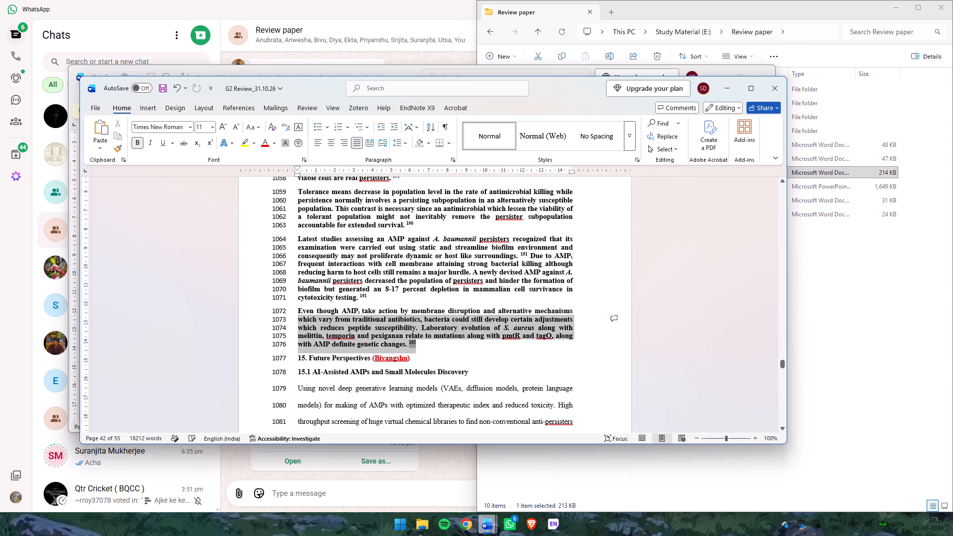
{"action": "left_click_drag", "start_coordinate": [310, 320], "coordinate": [282, 155]}
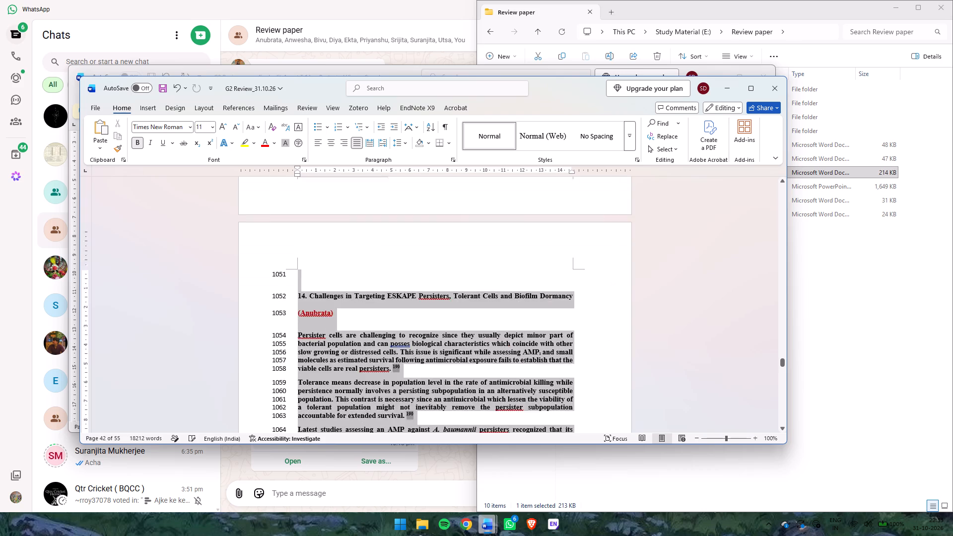
{"action": "left_click_drag", "start_coordinate": [282, 155], "coordinate": [219, 213]}
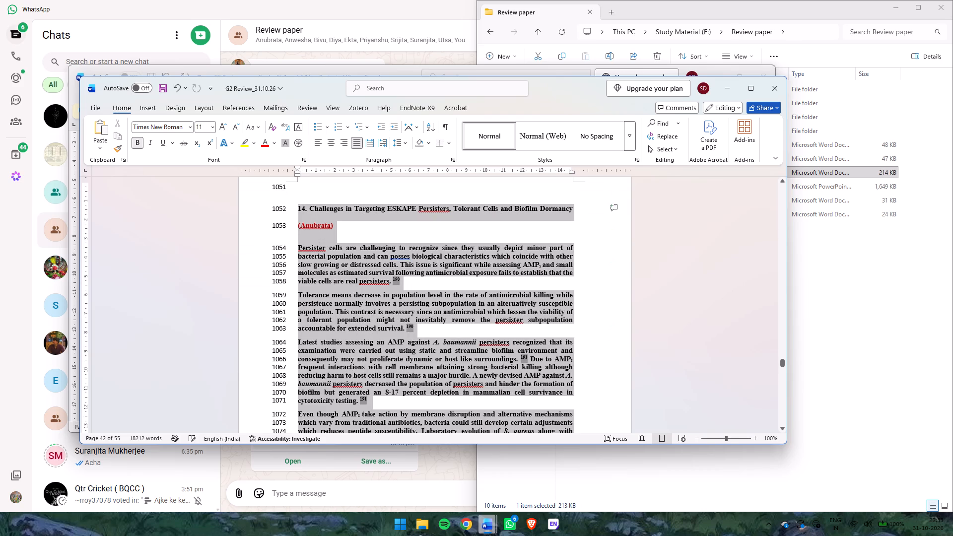
{"action": "left_click_drag", "start_coordinate": [219, 213], "coordinate": [222, 248]}
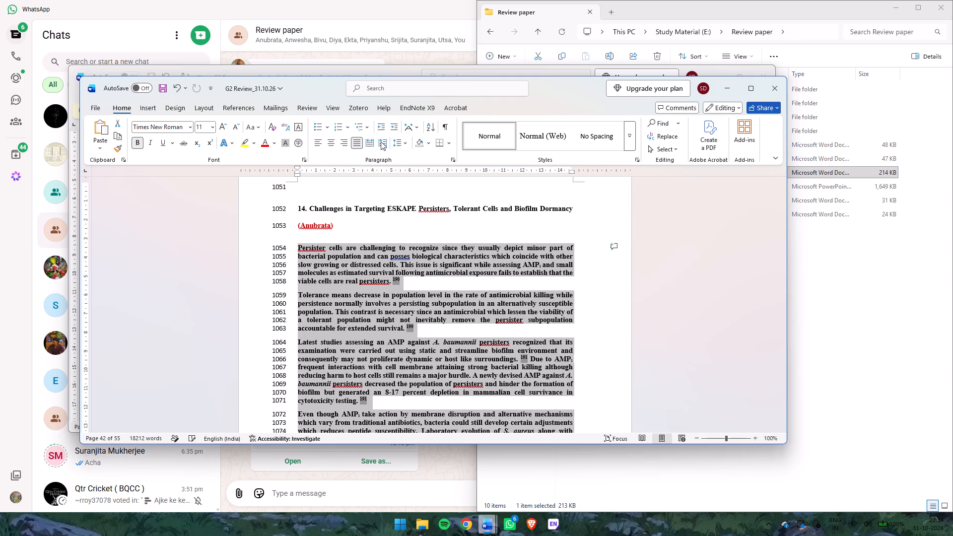
{"action": "left_click", "coordinate": [399, 145]}
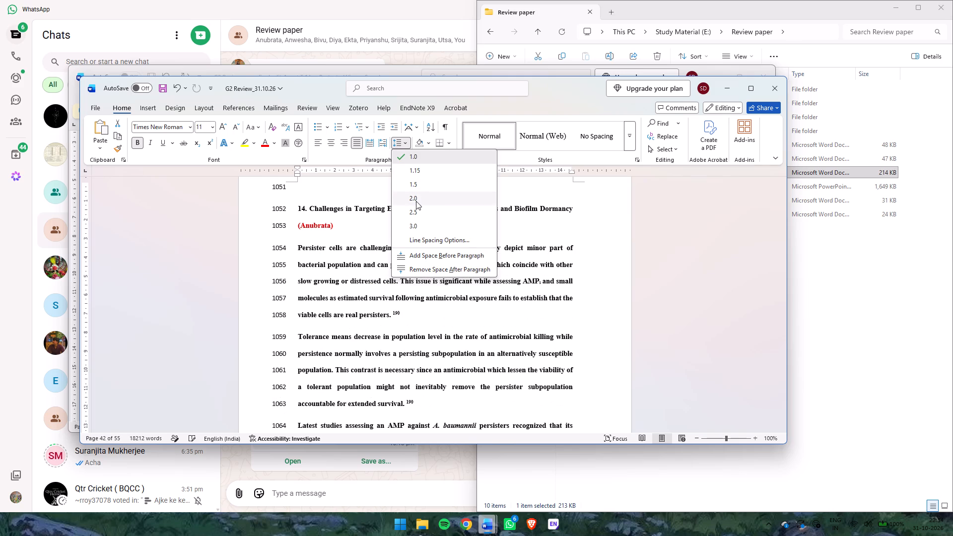
{"action": "left_click", "coordinate": [416, 201]}
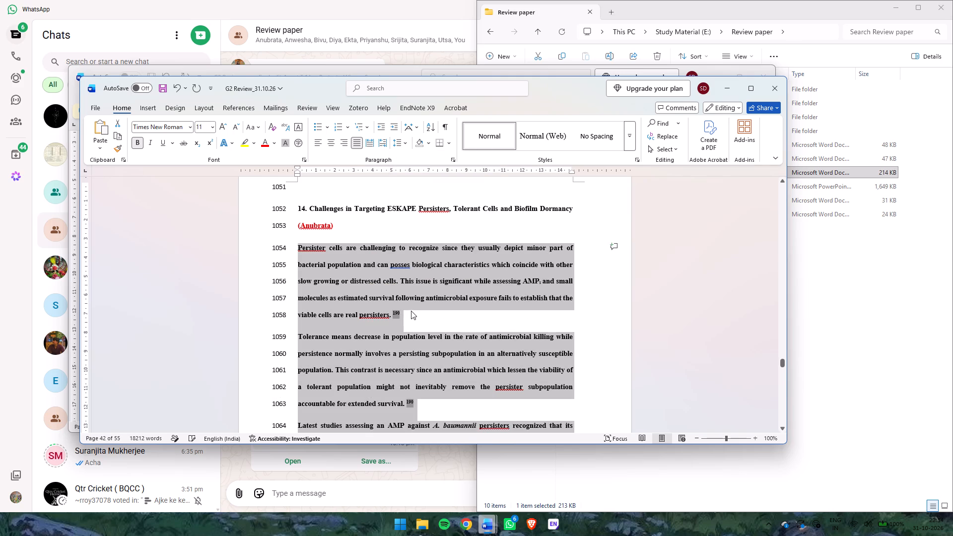
{"action": "left_click", "coordinate": [141, 142]}
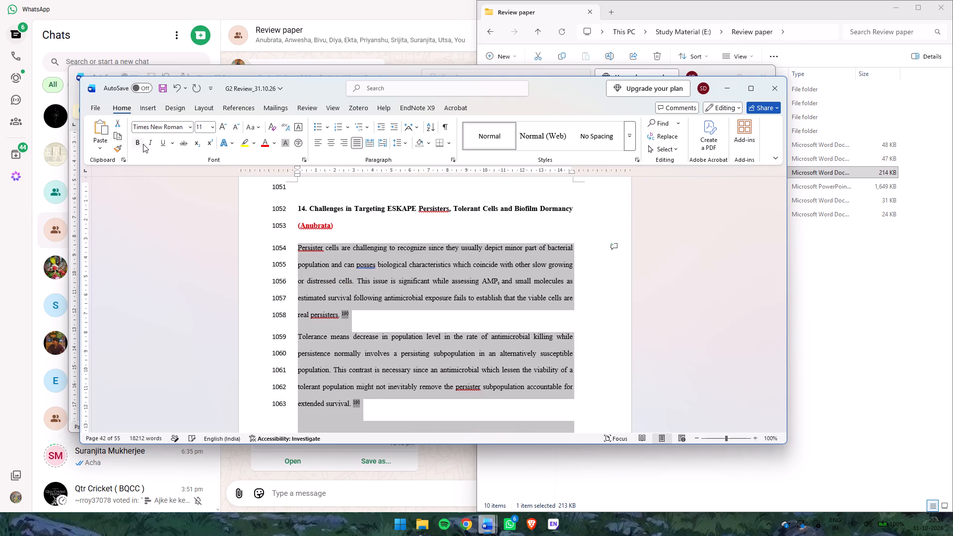
Insert an empty line between the last paragraph of section 14 and the 15. Future Perspectives heading.
{"action": "scroll", "coordinate": [295, 275], "scroll_direction": "down", "scroll_amount": 5}
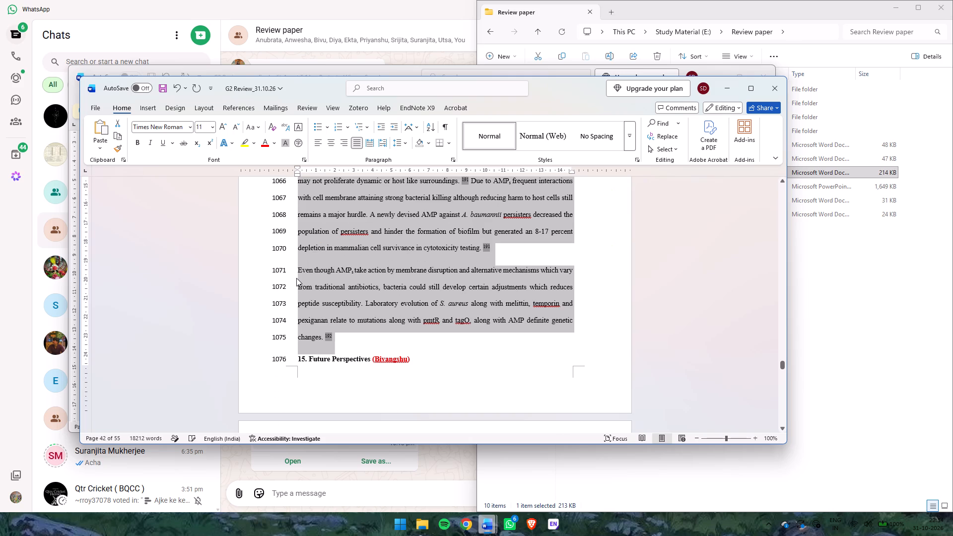
{"action": "scroll", "coordinate": [296, 278], "scroll_direction": "down", "scroll_amount": 1}
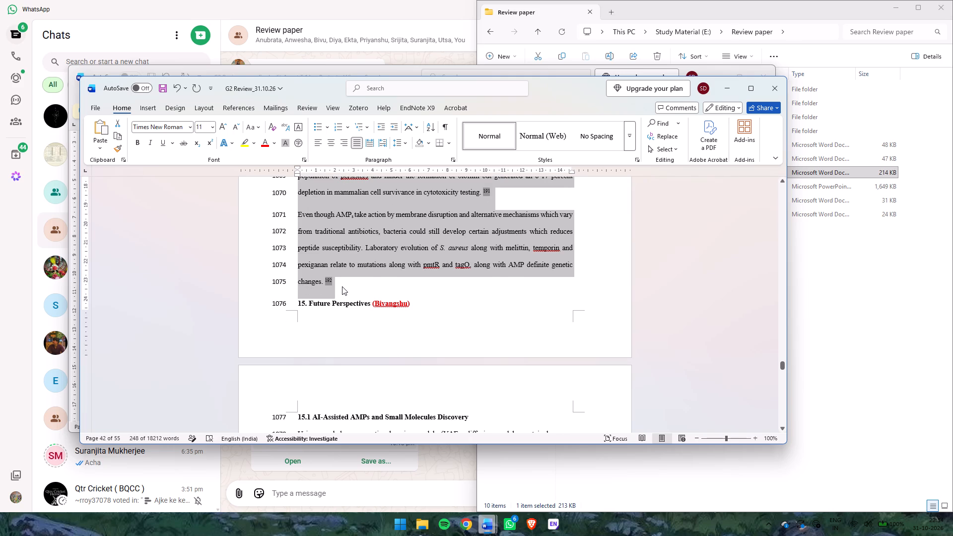
{"action": "left_click", "coordinate": [342, 286]}
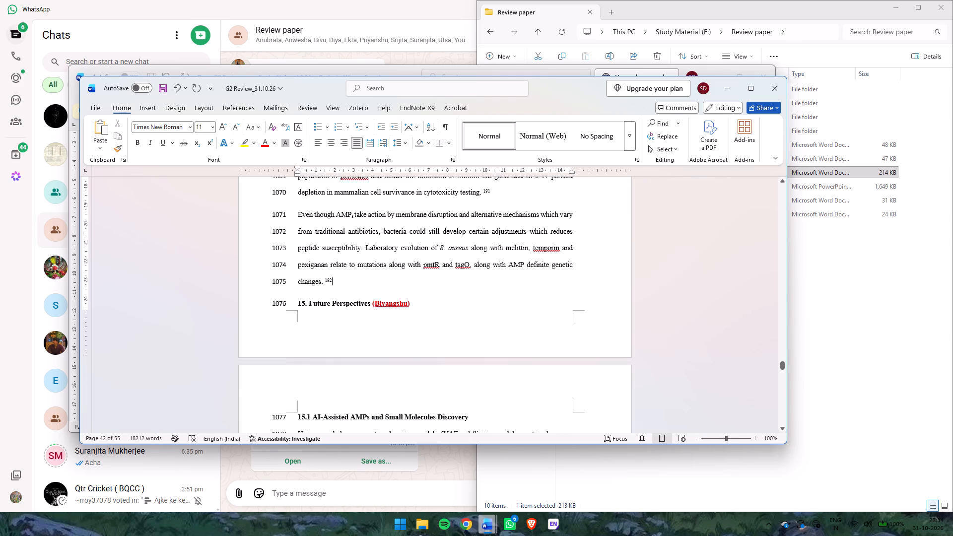
{"action": "key", "text": "Return"}
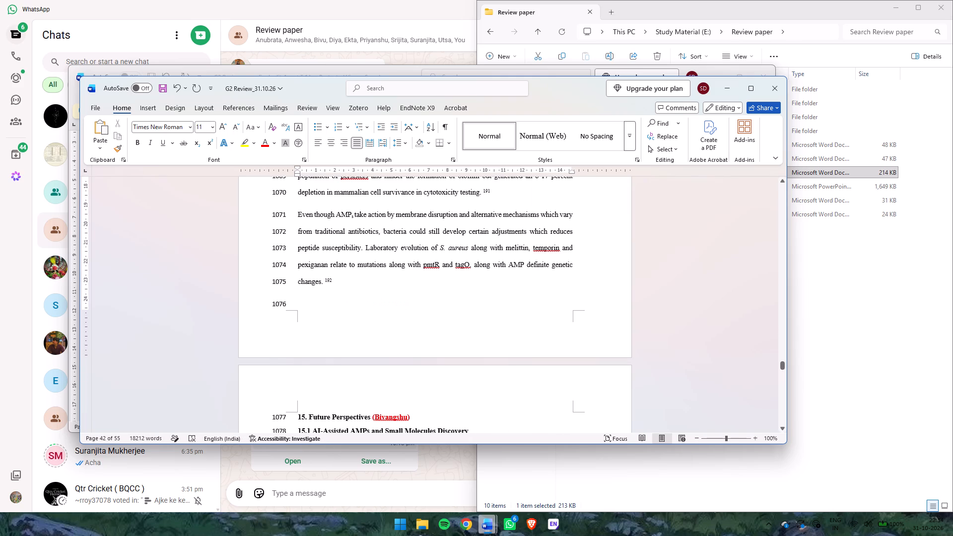
Review the layout and formatting of sections 15, Future Perspectives, and 16, Conclusion, through to the end of the body text.
{"action": "scroll", "coordinate": [342, 286], "scroll_direction": "down", "scroll_amount": 9}
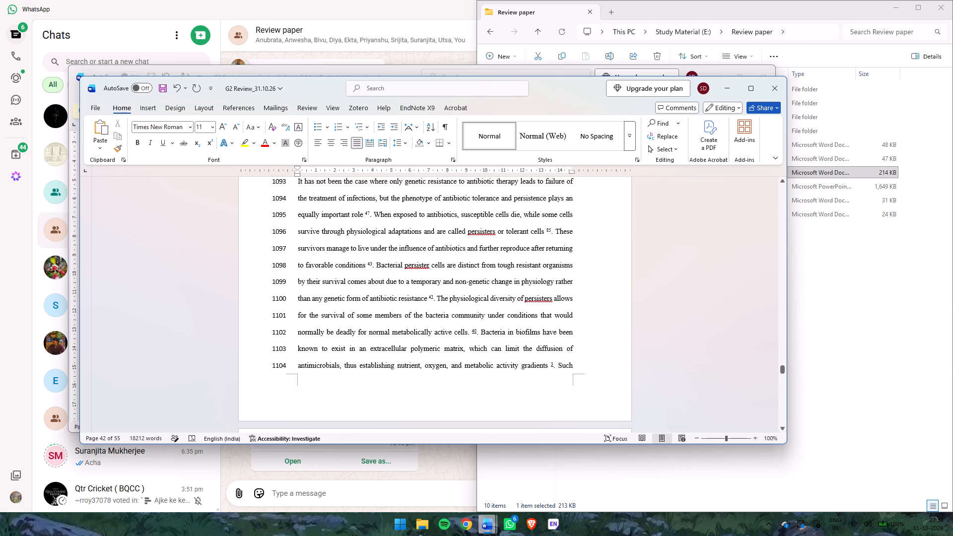
{"action": "scroll", "coordinate": [340, 298], "scroll_direction": "down", "scroll_amount": 4}
{"action": "scroll", "coordinate": [340, 298], "scroll_direction": "up", "scroll_amount": 6}
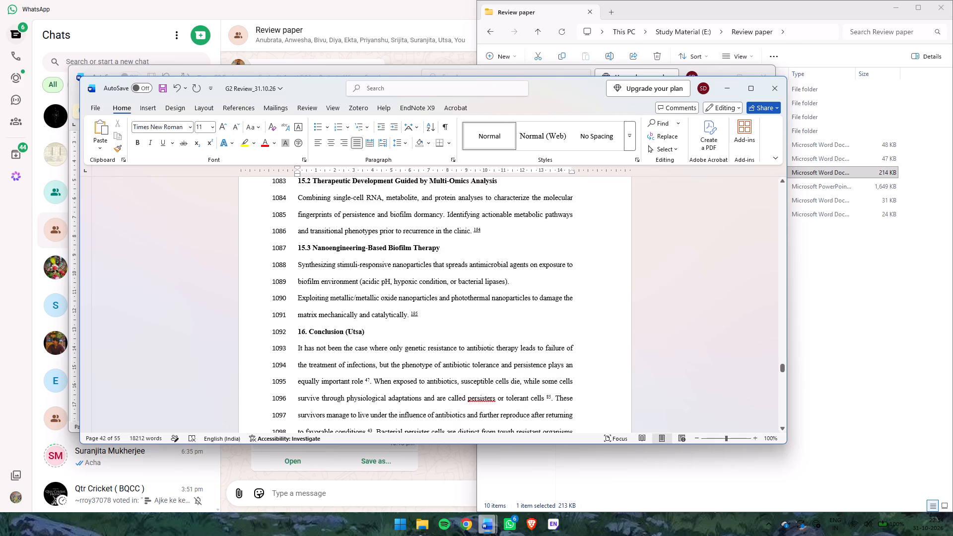
{"action": "scroll", "coordinate": [340, 298], "scroll_direction": "up", "scroll_amount": 5}
{"action": "scroll", "coordinate": [340, 298], "scroll_direction": "down", "scroll_amount": 2}
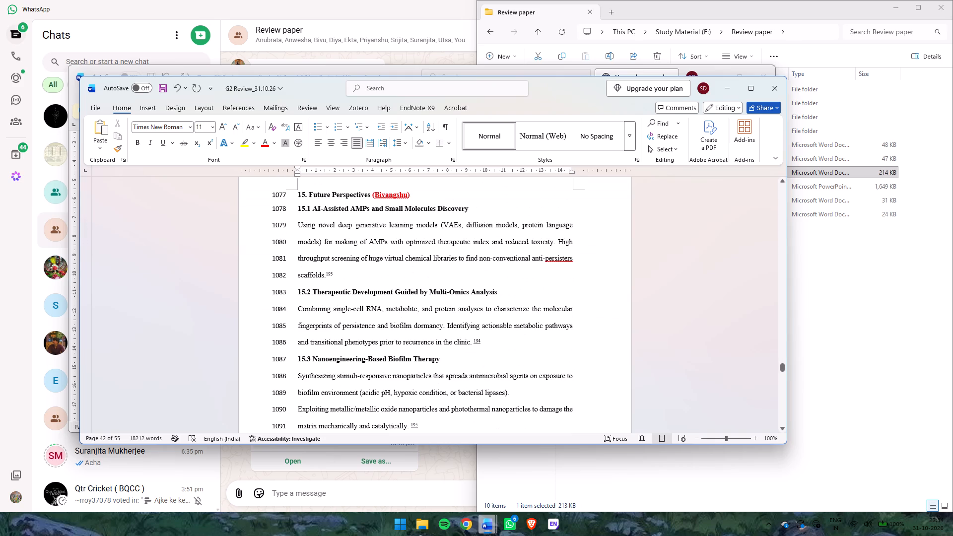
{"action": "scroll", "coordinate": [340, 299], "scroll_direction": "down", "scroll_amount": 12}
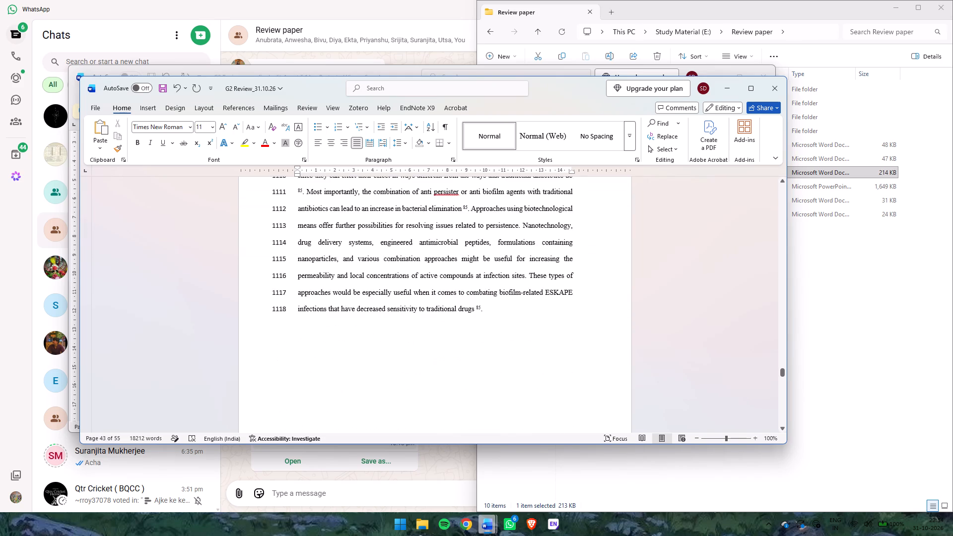
{"action": "scroll", "coordinate": [340, 303], "scroll_direction": "down", "scroll_amount": 2}
{"action": "scroll", "coordinate": [341, 309], "scroll_direction": "up", "scroll_amount": 3}
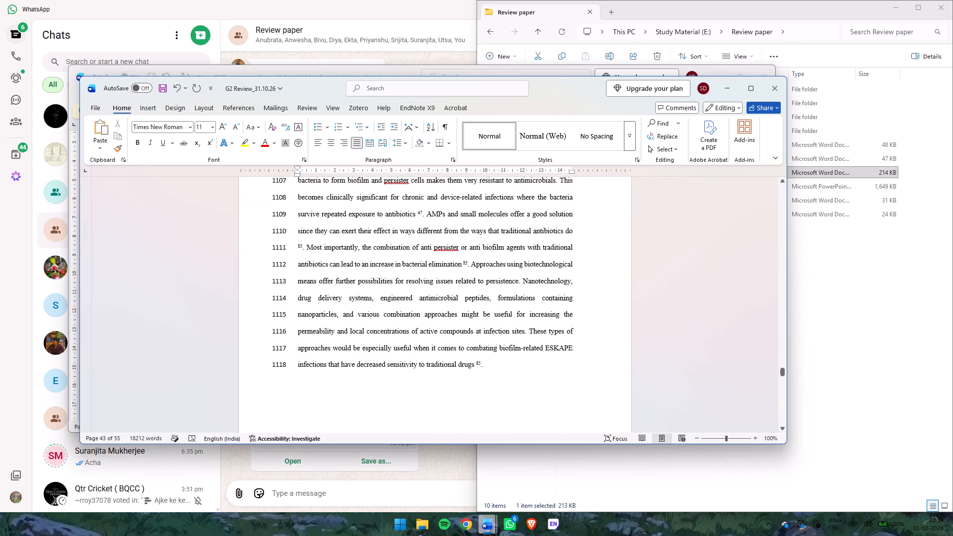
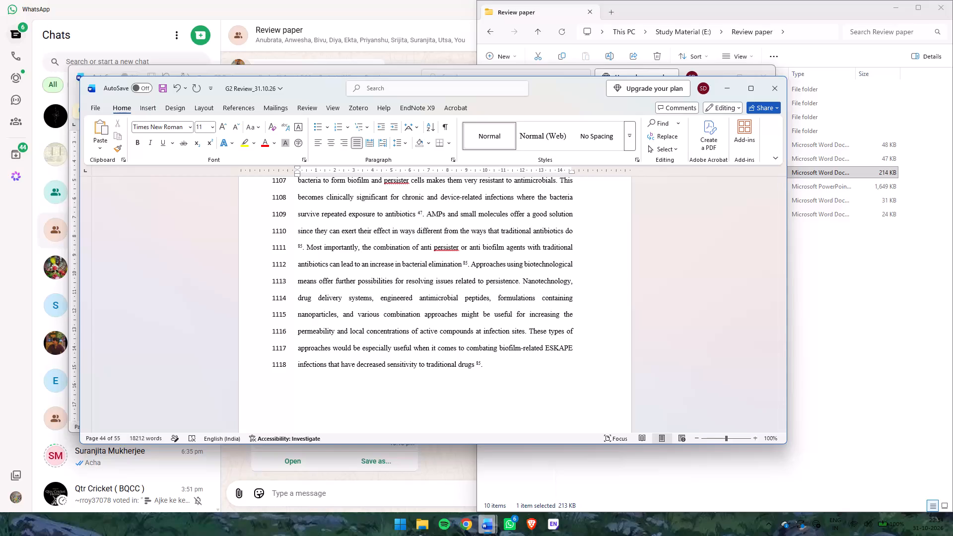
Save the G2 Review_31.10.26 document, and close both it and the other Word document open behind it.
{"action": "key", "text": "ctrl+s"}
{"action": "left_click", "coordinate": [773, 91]}
{"action": "left_click", "coordinate": [752, 77]}
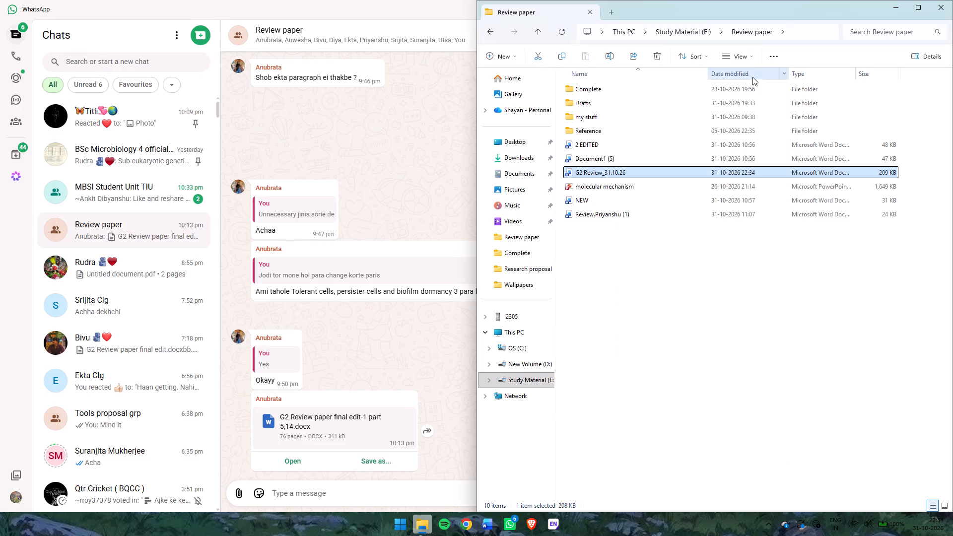
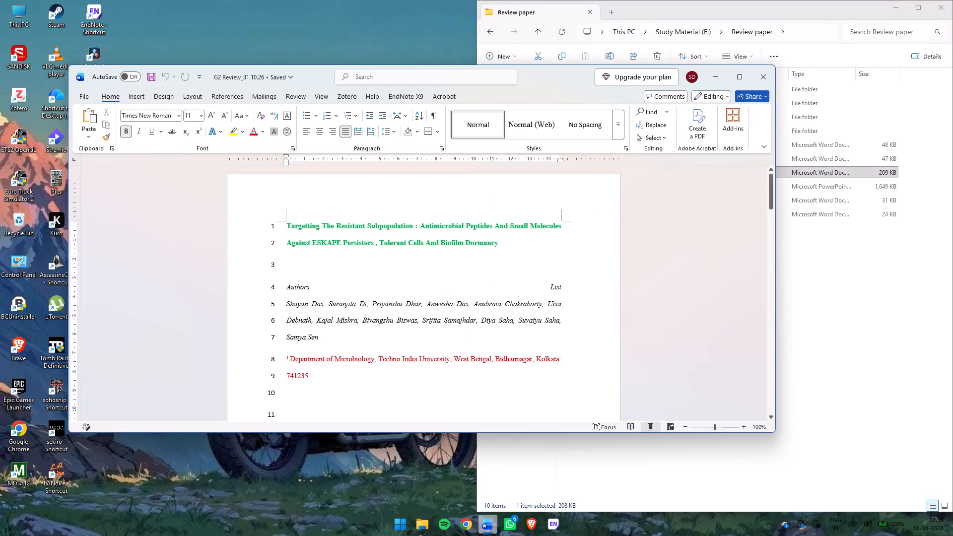
Maximize the document window and delete the three empty lines above the 1. Introduction heading so it starts at the top of its page.
{"action": "left_click", "coordinate": [735, 80]}
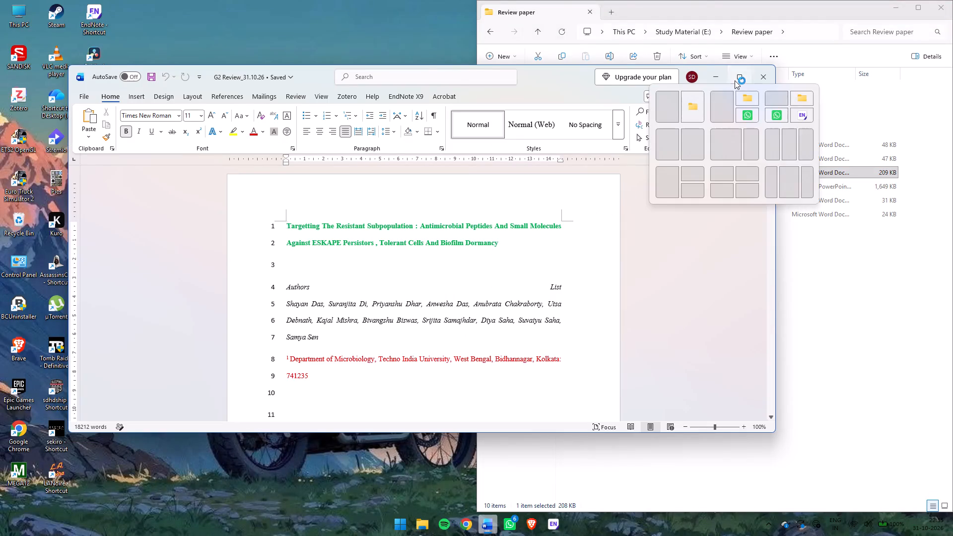
{"action": "scroll", "coordinate": [485, 259], "scroll_direction": "down", "scroll_amount": 12}
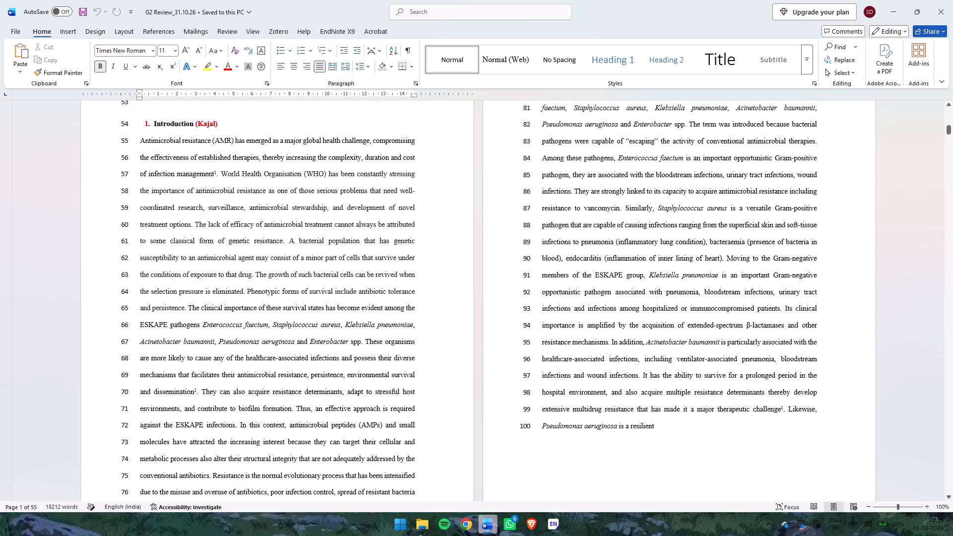
{"action": "scroll", "coordinate": [486, 265], "scroll_direction": "up", "scroll_amount": 2}
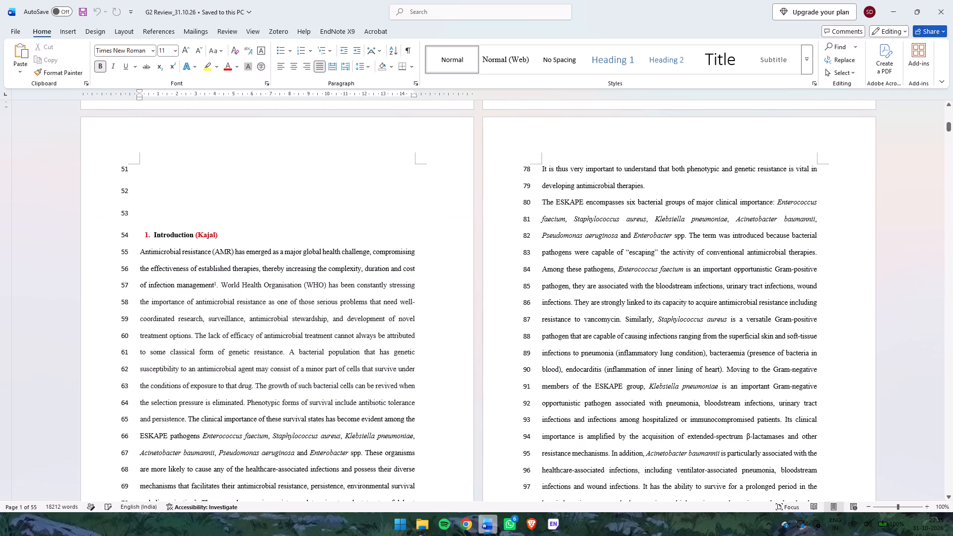
{"action": "left_click", "coordinate": [136, 207]}
{"action": "left_click", "coordinate": [140, 215]}
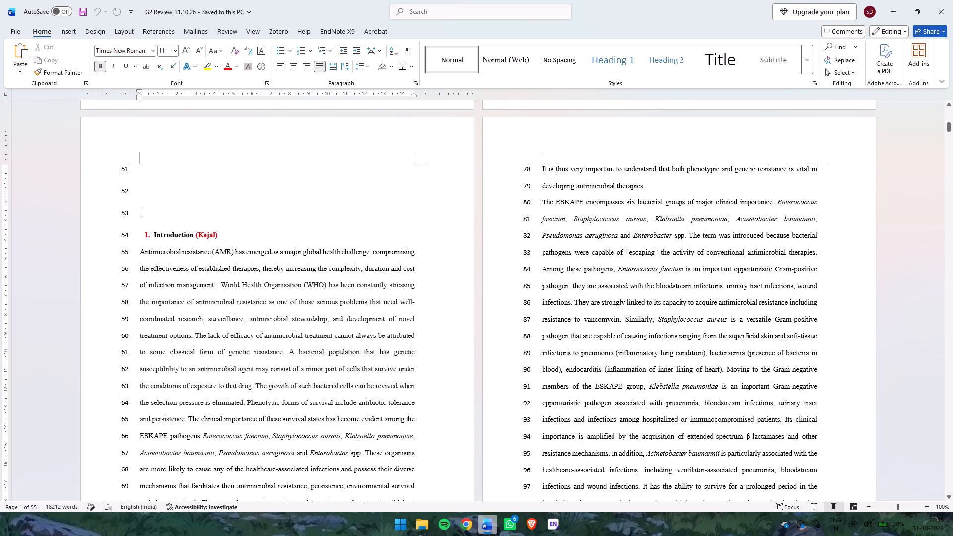
{"action": "key", "text": "BackSpace"}
{"action": "key", "text": "BackSpace"}
{"action": "key", "text": "BackSpace"}
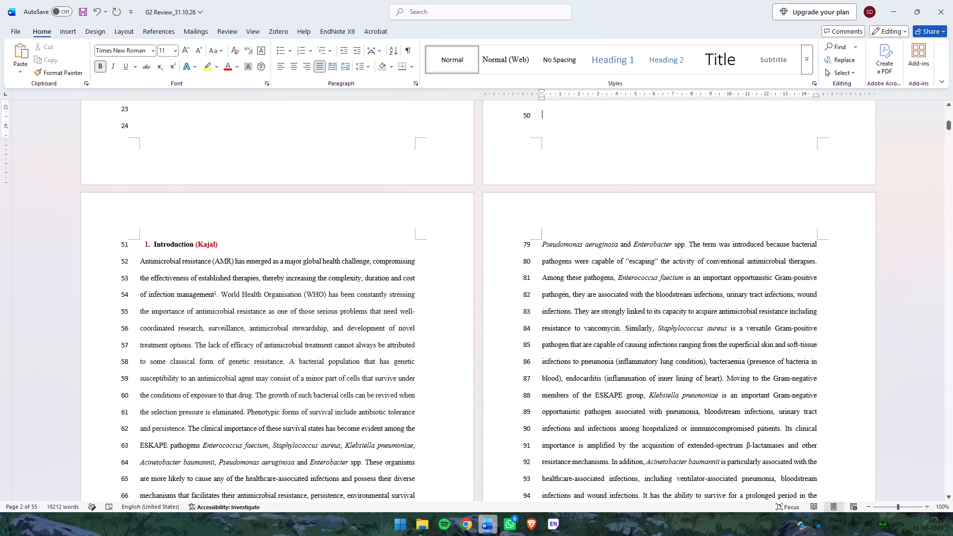
Review the paragraph layout and page breaks of section 1, Introduction.
{"action": "scroll", "coordinate": [147, 292], "scroll_direction": "up", "scroll_amount": 2}
{"action": "scroll", "coordinate": [147, 292], "scroll_direction": "down", "scroll_amount": 4}
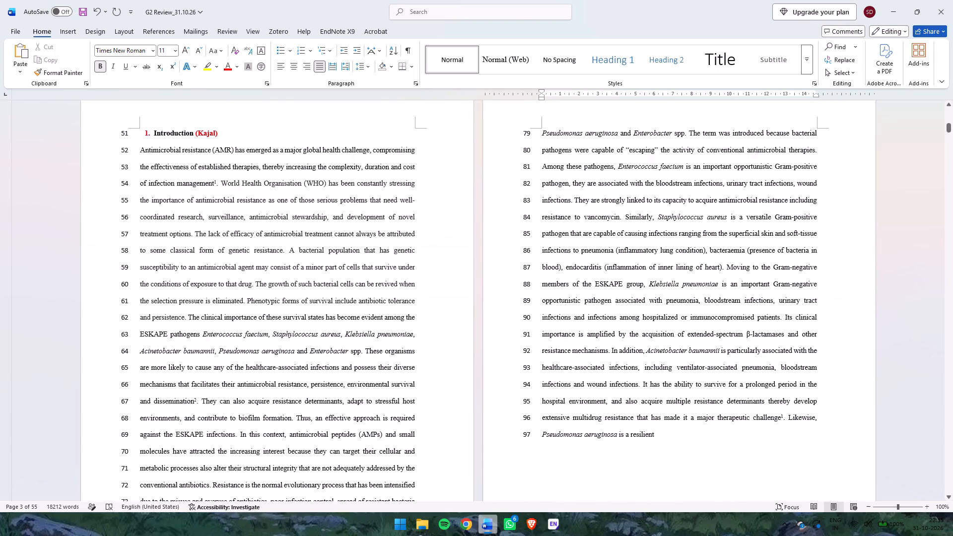
{"action": "scroll", "coordinate": [289, 326], "scroll_direction": "down", "scroll_amount": 8}
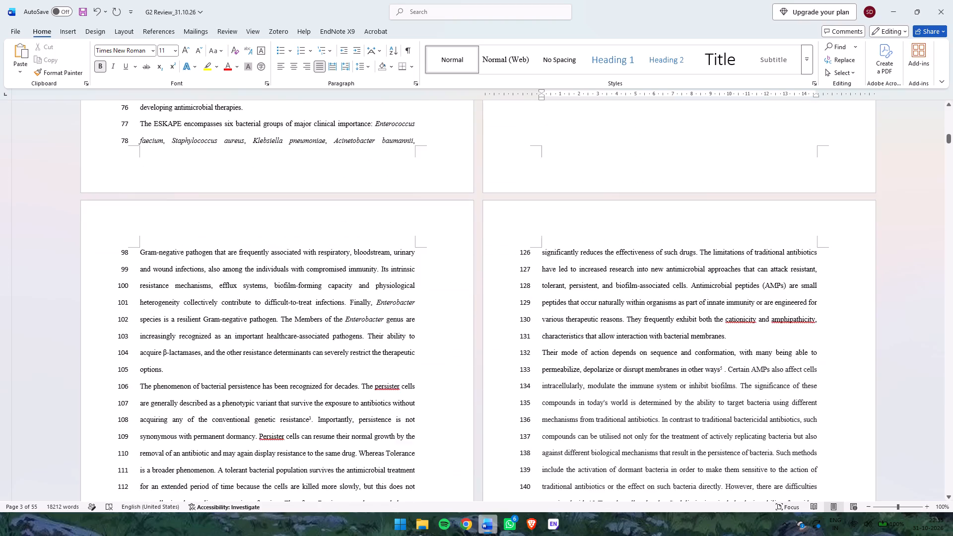
{"action": "scroll", "coordinate": [289, 326], "scroll_direction": "down", "scroll_amount": 3}
{"action": "scroll", "coordinate": [288, 326], "scroll_direction": "up", "scroll_amount": 2}
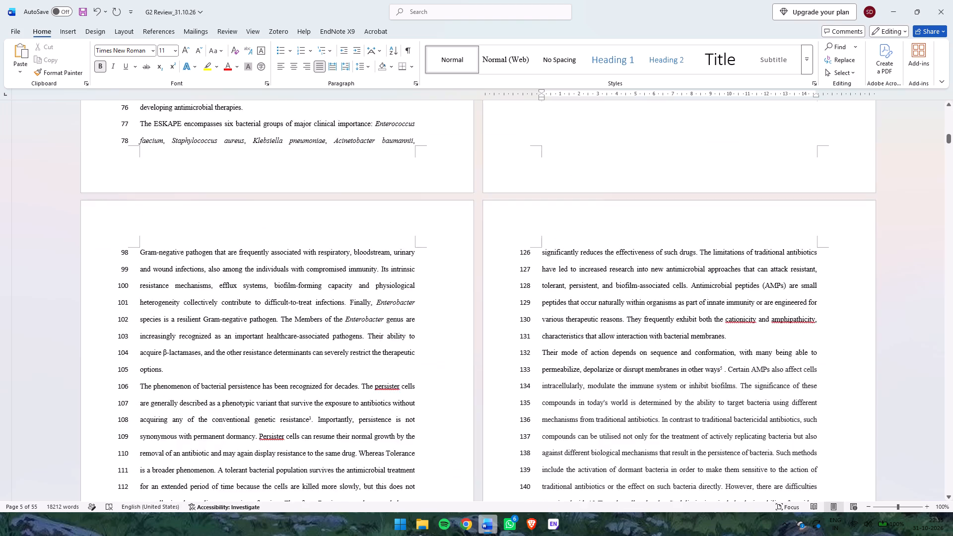
{"action": "scroll", "coordinate": [288, 326], "scroll_direction": "up", "scroll_amount": 2}
{"action": "scroll", "coordinate": [288, 326], "scroll_direction": "down", "scroll_amount": 6}
{"action": "scroll", "coordinate": [288, 327], "scroll_direction": "up", "scroll_amount": 10}
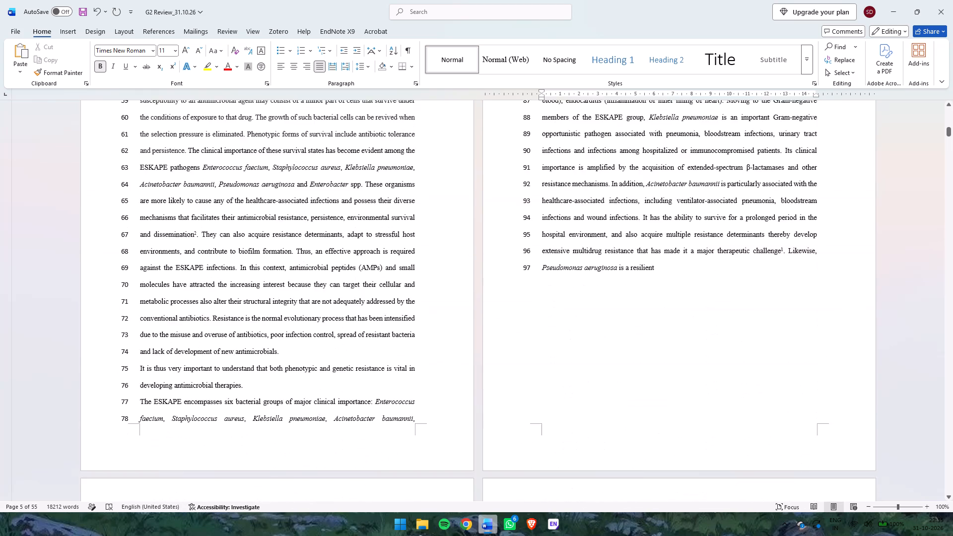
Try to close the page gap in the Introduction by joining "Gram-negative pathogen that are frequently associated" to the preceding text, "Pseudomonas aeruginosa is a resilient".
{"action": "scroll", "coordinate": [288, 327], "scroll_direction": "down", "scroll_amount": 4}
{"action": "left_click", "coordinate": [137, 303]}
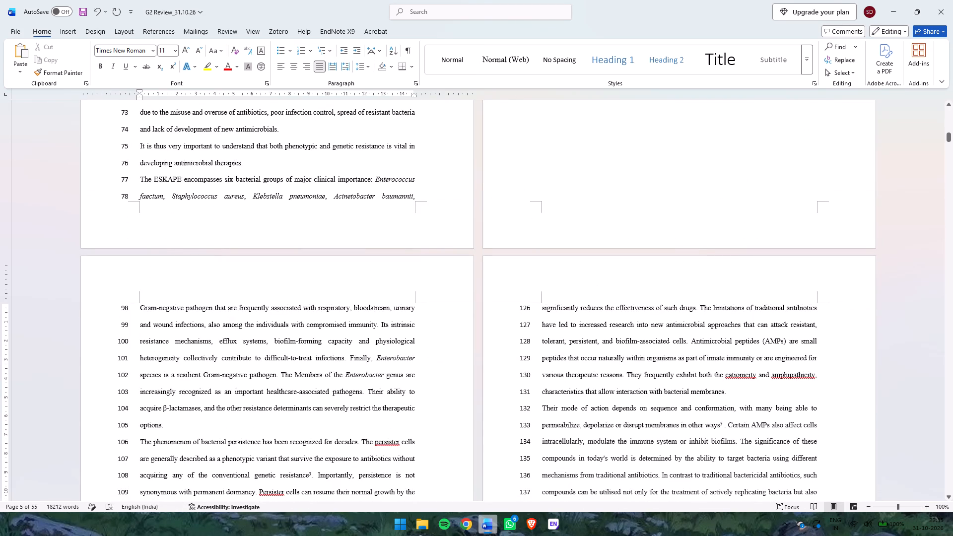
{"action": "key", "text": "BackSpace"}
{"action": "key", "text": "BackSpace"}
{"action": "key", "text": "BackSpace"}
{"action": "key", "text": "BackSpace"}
Join the Introduction paragraph starting "The ESKAPE encompasses six bacterial groups" to the preceding paragraph, with a space between the sentences.
{"action": "scroll", "coordinate": [158, 314], "scroll_direction": "up", "scroll_amount": 4}
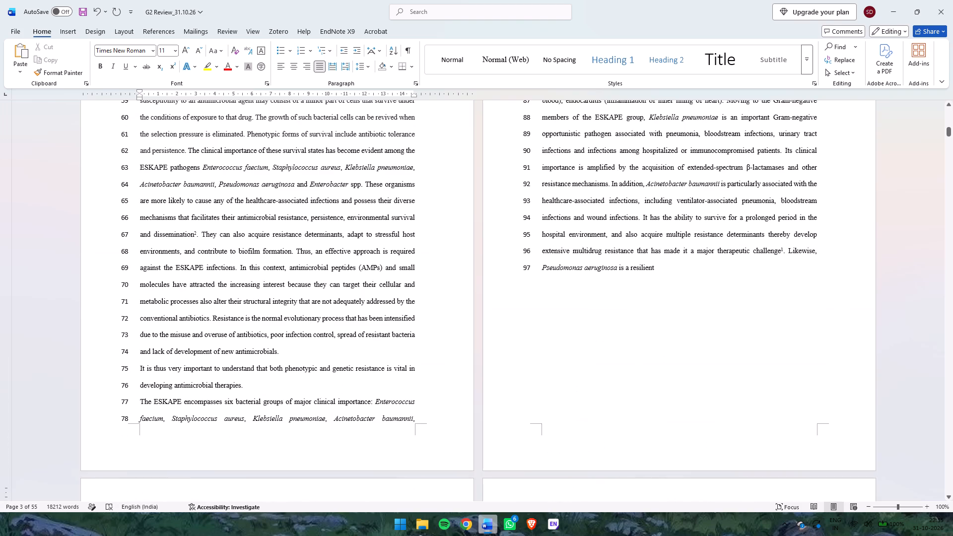
{"action": "scroll", "coordinate": [363, 412], "scroll_direction": "down", "scroll_amount": 2}
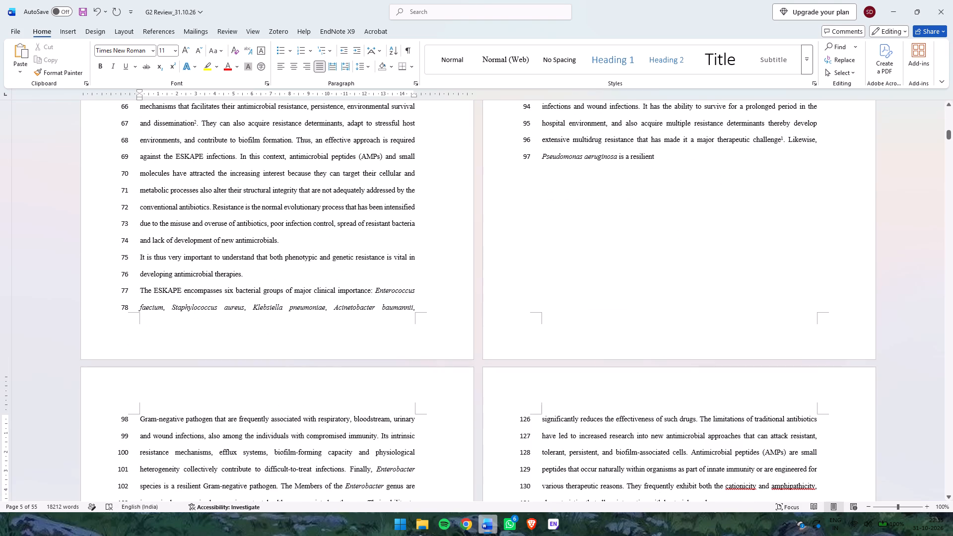
{"action": "left_click", "coordinate": [137, 292]}
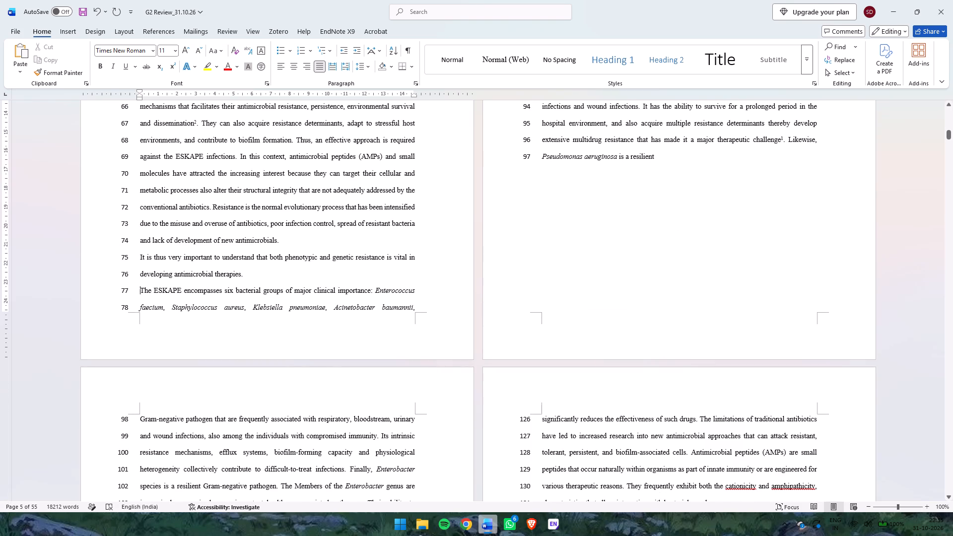
{"action": "key", "text": "BackSpace"}
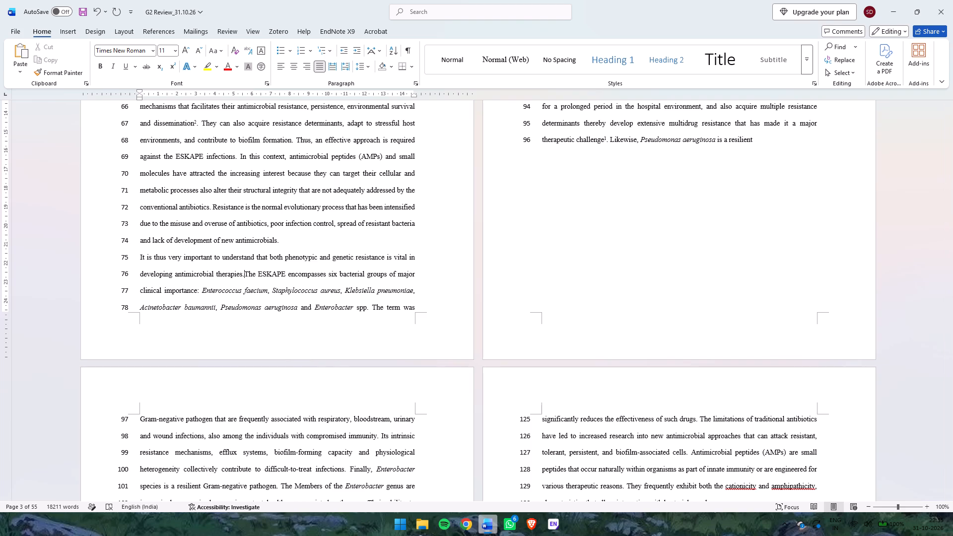
{"action": "key", "text": "space"}
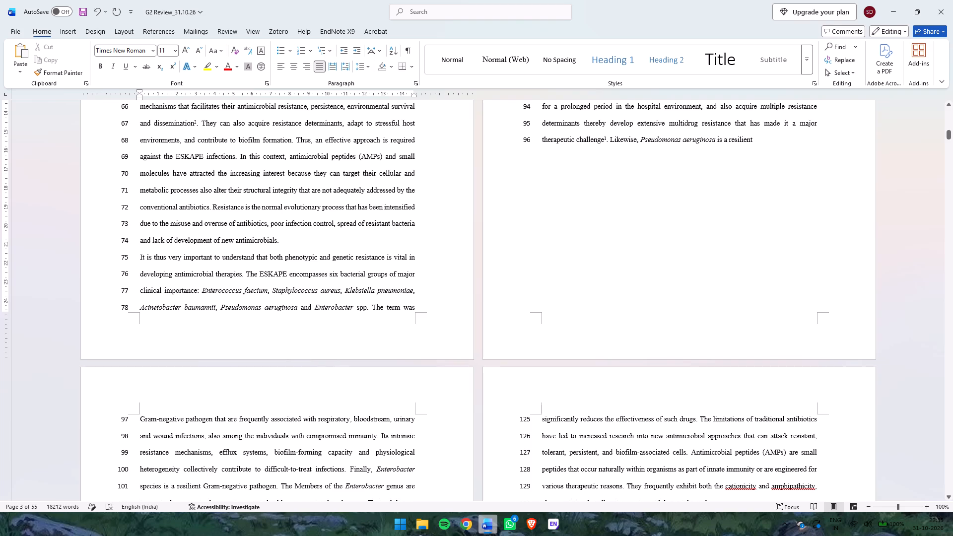
Check the paragraph layout of the rest of the Introduction, from "It is thus very important" to the paragraphs on the review's focus.
{"action": "left_click", "coordinate": [137, 255]}
{"action": "scroll", "coordinate": [259, 323], "scroll_direction": "up", "scroll_amount": 1}
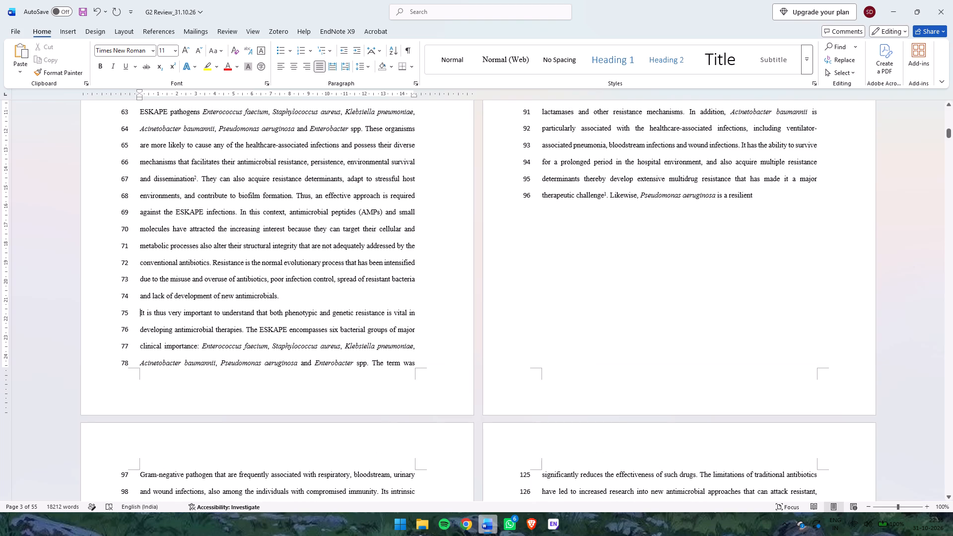
{"action": "scroll", "coordinate": [264, 338], "scroll_direction": "up", "scroll_amount": 2}
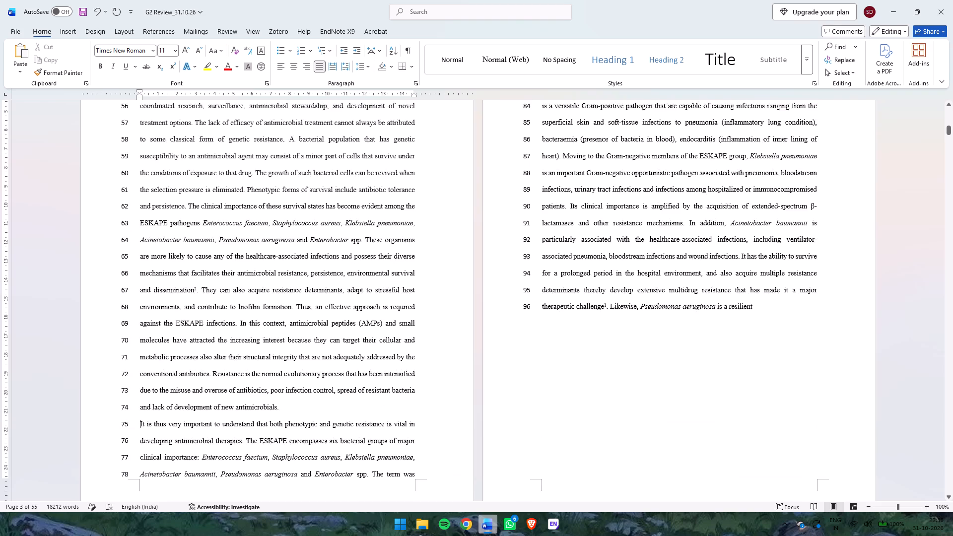
{"action": "scroll", "coordinate": [264, 338], "scroll_direction": "up", "scroll_amount": 3}
{"action": "scroll", "coordinate": [264, 338], "scroll_direction": "down", "scroll_amount": 6}
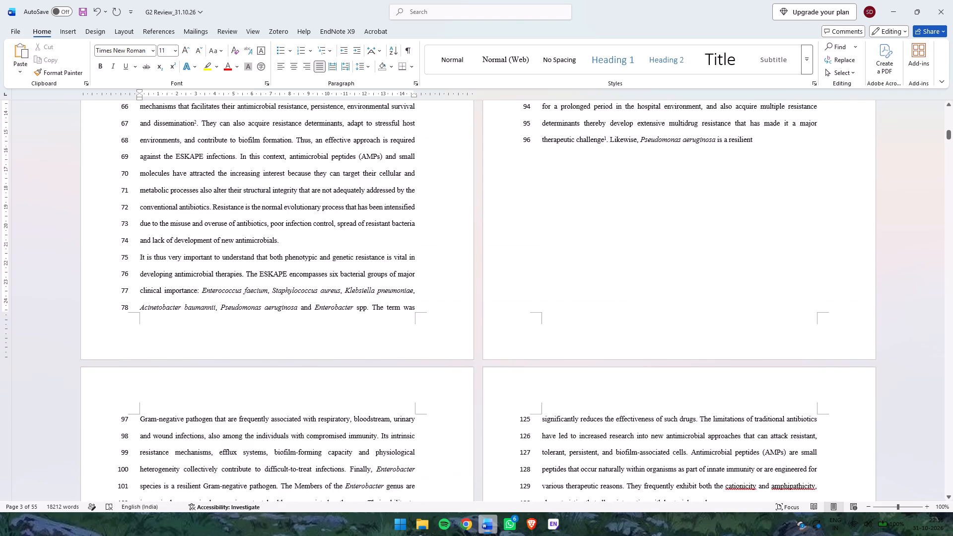
{"action": "scroll", "coordinate": [264, 339], "scroll_direction": "down", "scroll_amount": 6}
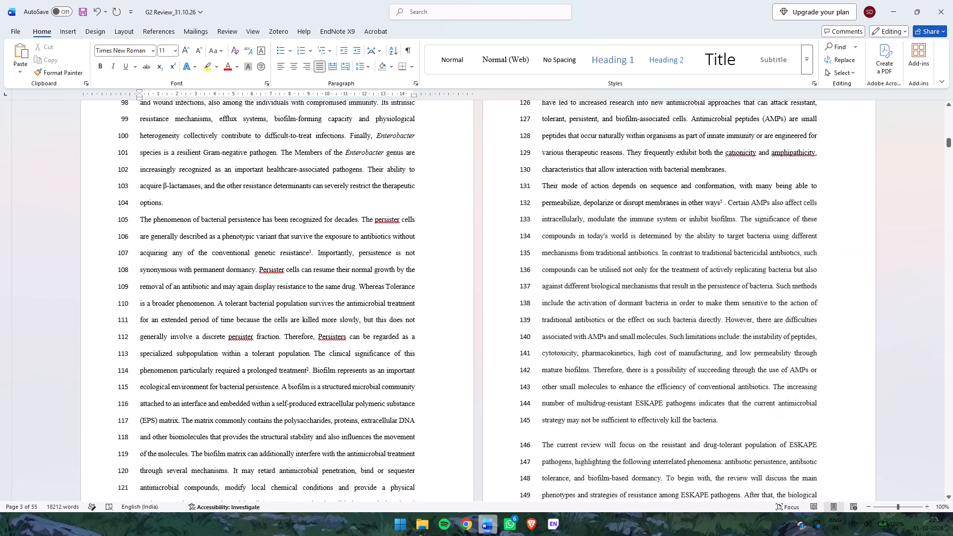
Review the headings, spacing and formatting of section 2, ESKAPE Pathogens and the Resistant Subpopulation, through subsection 2.10.
{"action": "scroll", "coordinate": [264, 342], "scroll_direction": "down", "scroll_amount": 11}
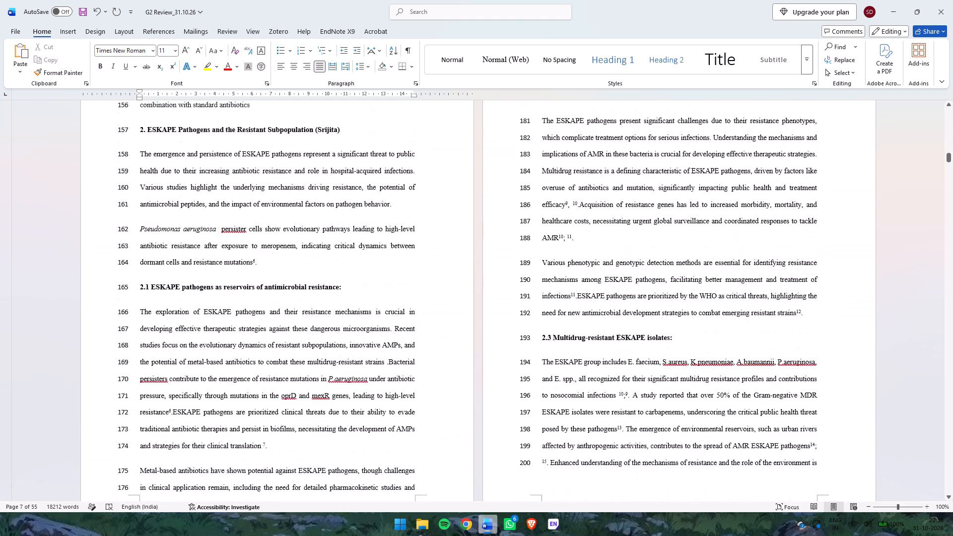
{"action": "scroll", "coordinate": [265, 344], "scroll_direction": "down", "scroll_amount": 9}
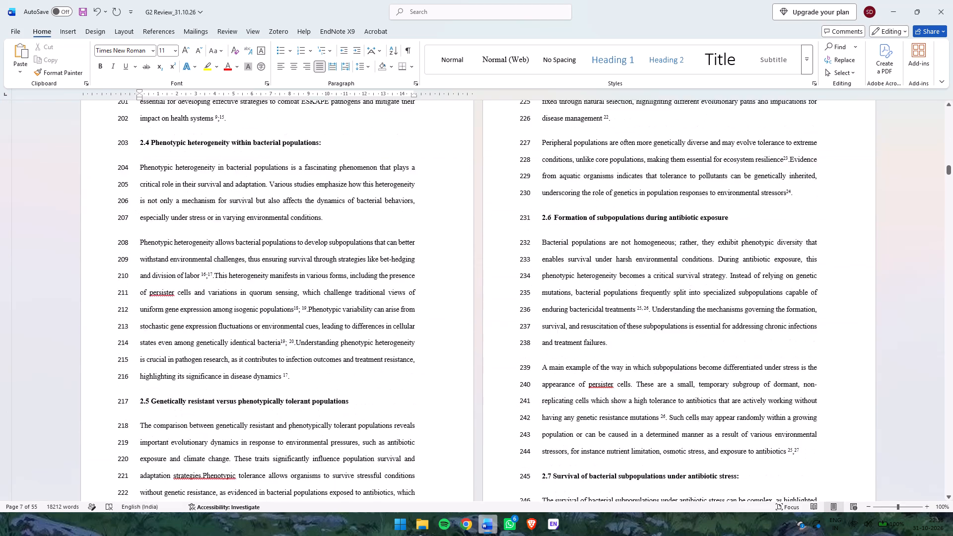
{"action": "scroll", "coordinate": [265, 344], "scroll_direction": "down", "scroll_amount": 11}
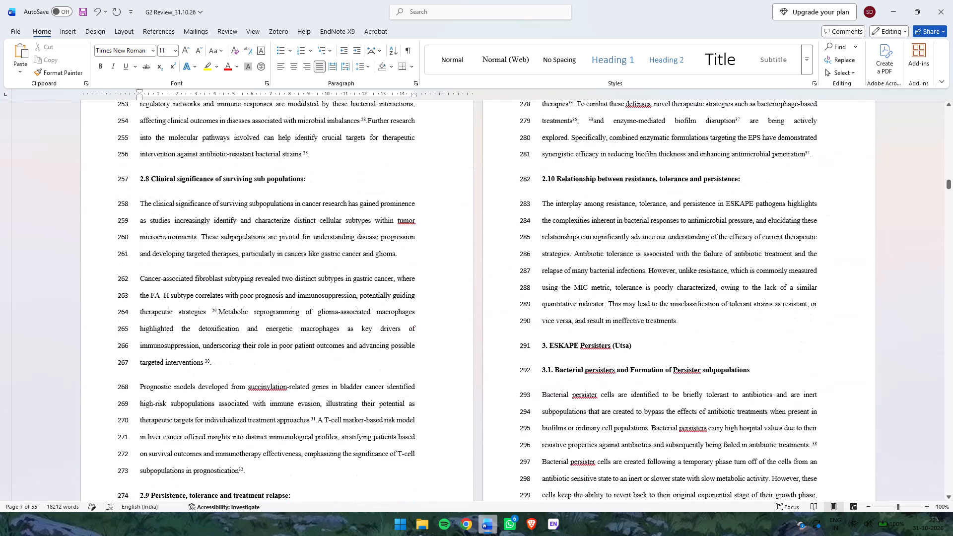
{"action": "scroll", "coordinate": [536, 377], "scroll_direction": "down", "scroll_amount": 3}
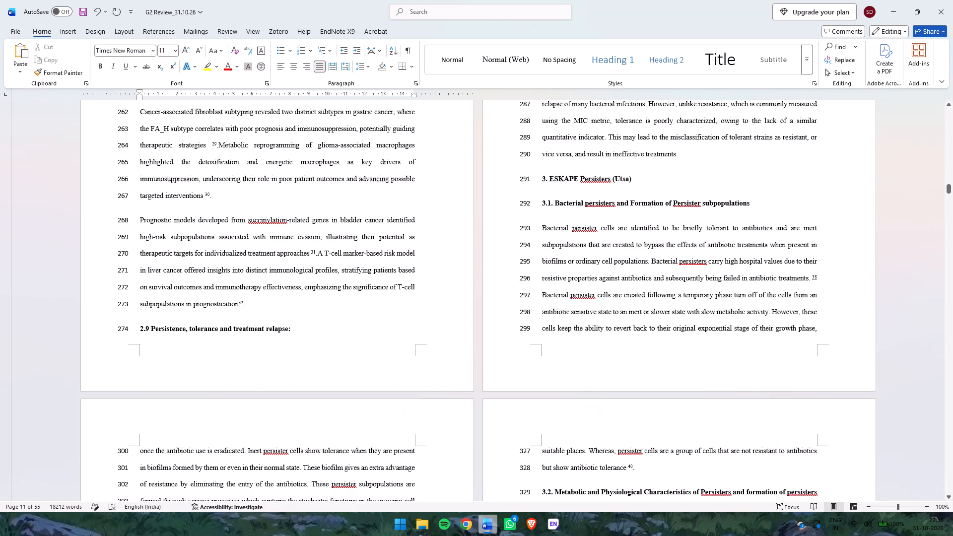
Review the formatting of section 3, ESKAPE Persisters, and the opening subsections 4.1 and 4.2 of Molecular Mechanisms Underlying Persister Formation.
{"action": "scroll", "coordinate": [534, 383], "scroll_direction": "down", "scroll_amount": 3}
{"action": "scroll", "coordinate": [532, 384], "scroll_direction": "up", "scroll_amount": 3}
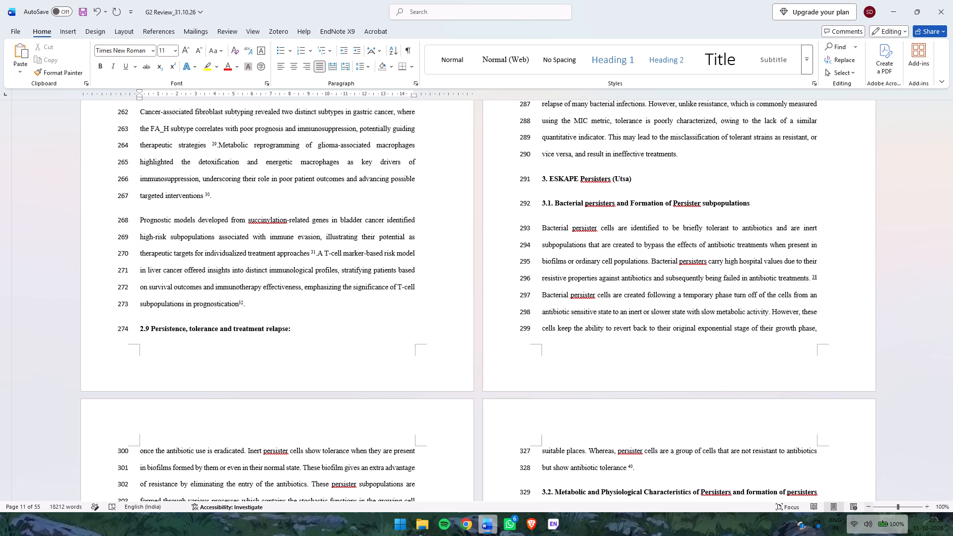
{"action": "scroll", "coordinate": [395, 335], "scroll_direction": "down", "scroll_amount": 7}
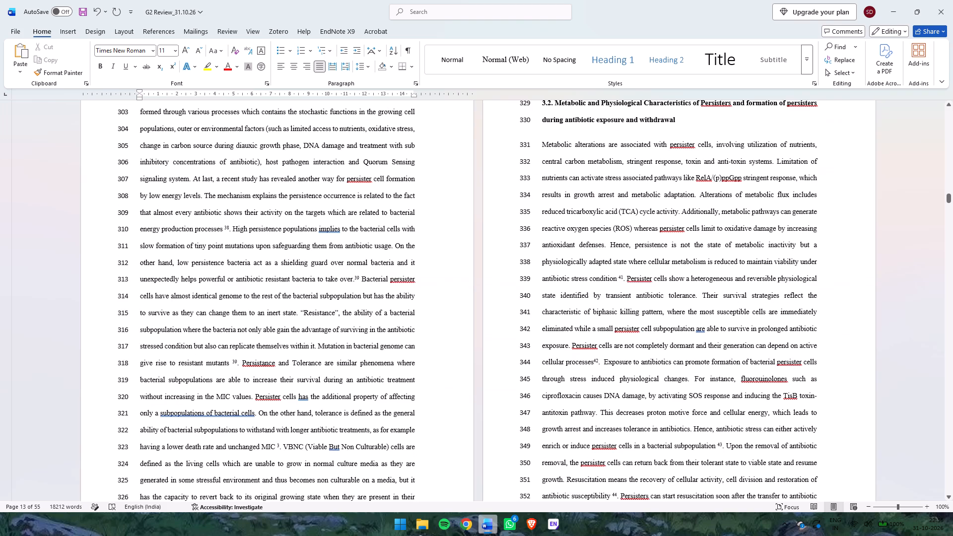
{"action": "scroll", "coordinate": [395, 335], "scroll_direction": "down", "scroll_amount": 10}
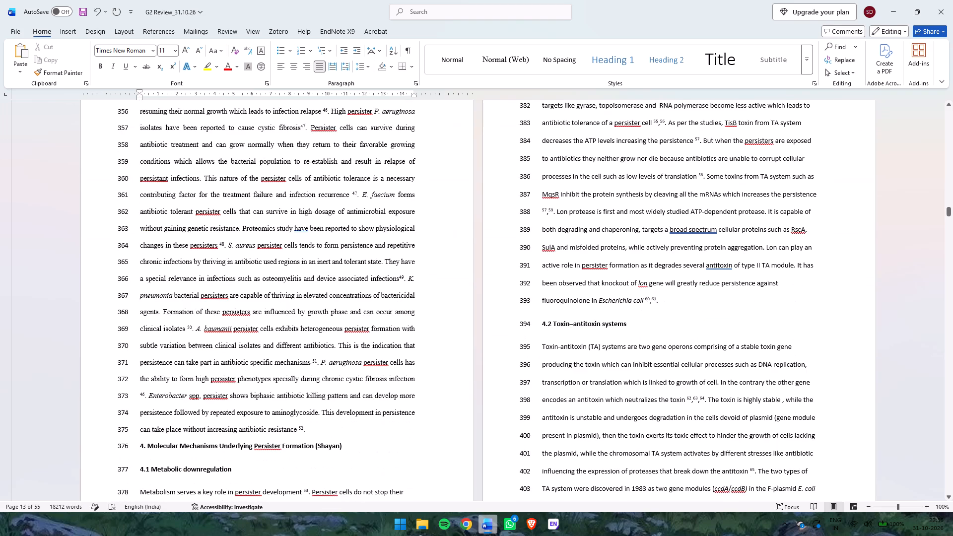
{"action": "scroll", "coordinate": [395, 335], "scroll_direction": "up", "scroll_amount": 2}
{"action": "scroll", "coordinate": [395, 335], "scroll_direction": "down", "scroll_amount": 3}
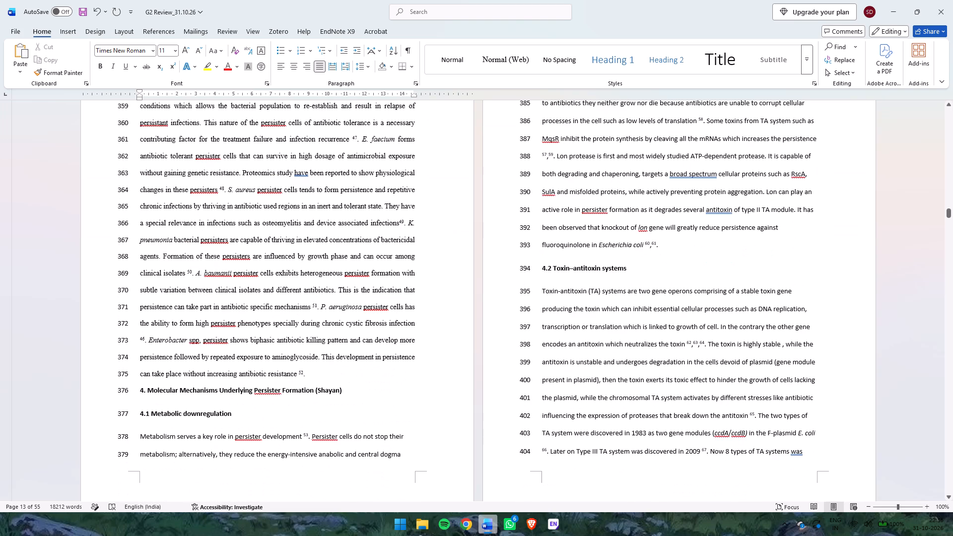
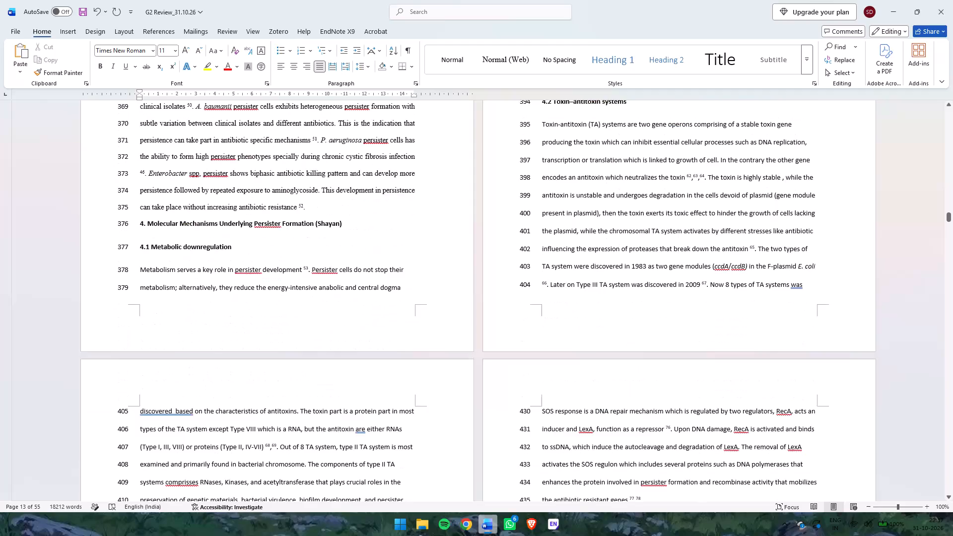
Review the headings and formatting of subsections 4.3 to 4.6, from ppGpp-mediated stringent response to Quorum sensing.
{"action": "scroll", "coordinate": [375, 349], "scroll_direction": "down", "scroll_amount": 7}
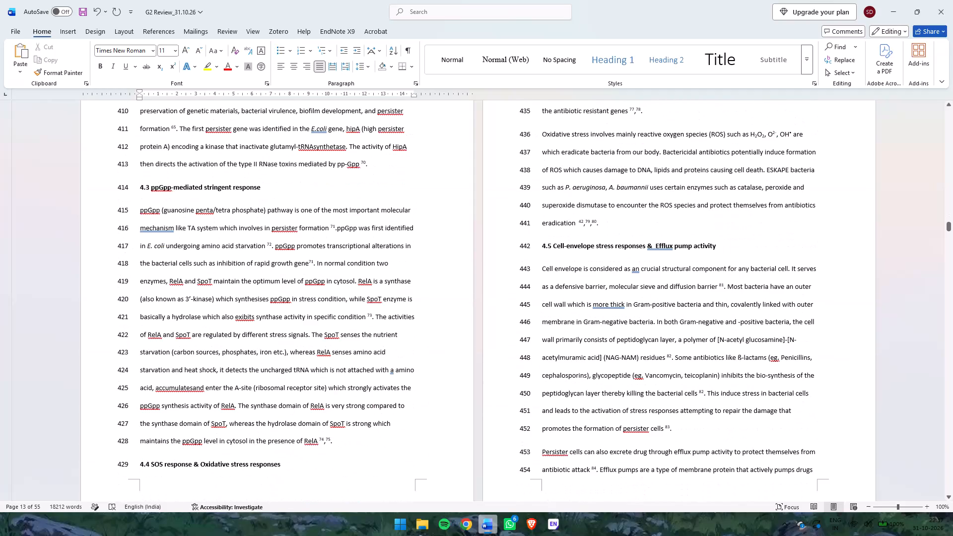
{"action": "scroll", "coordinate": [375, 349], "scroll_direction": "down", "scroll_amount": 6}
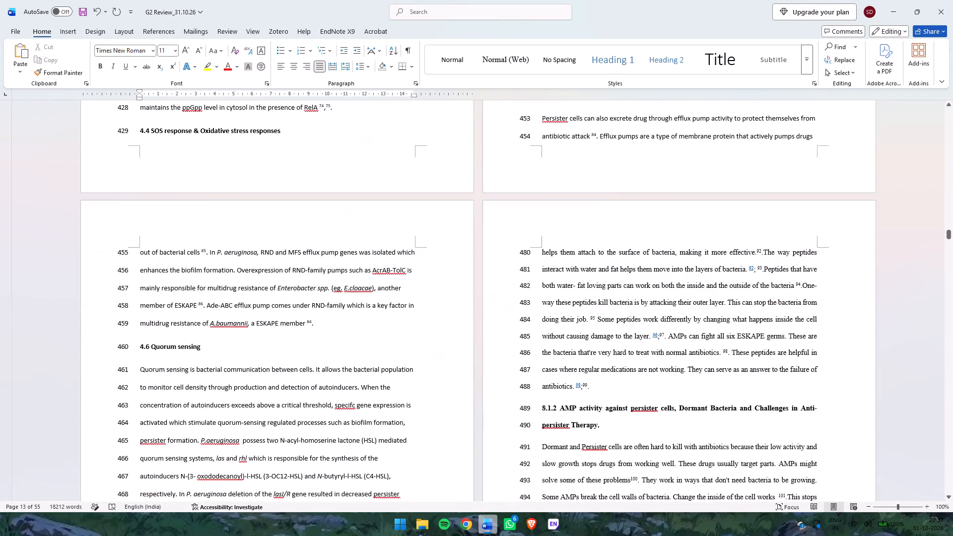
{"action": "scroll", "coordinate": [375, 349], "scroll_direction": "down", "scroll_amount": 4}
{"action": "scroll", "coordinate": [375, 349], "scroll_direction": "up", "scroll_amount": 3}
{"action": "scroll", "coordinate": [375, 349], "scroll_direction": "down", "scroll_amount": 4}
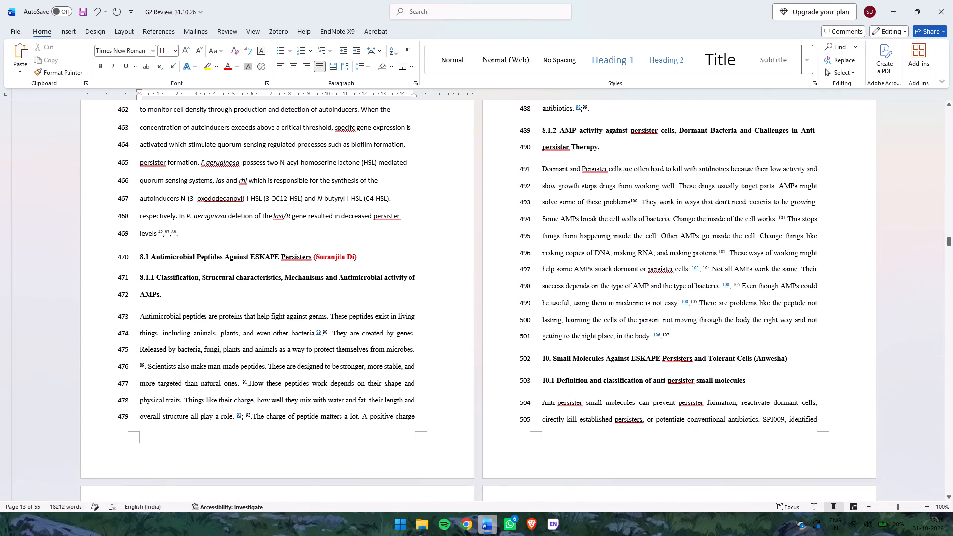
Renumber the Antimicrobial Peptides Against ESKAPE Persisters heading as 5 and its two subsection headings as 5.1 and 5.2.
{"action": "left_click_drag", "start_coordinate": [149, 257], "coordinate": [137, 259]}
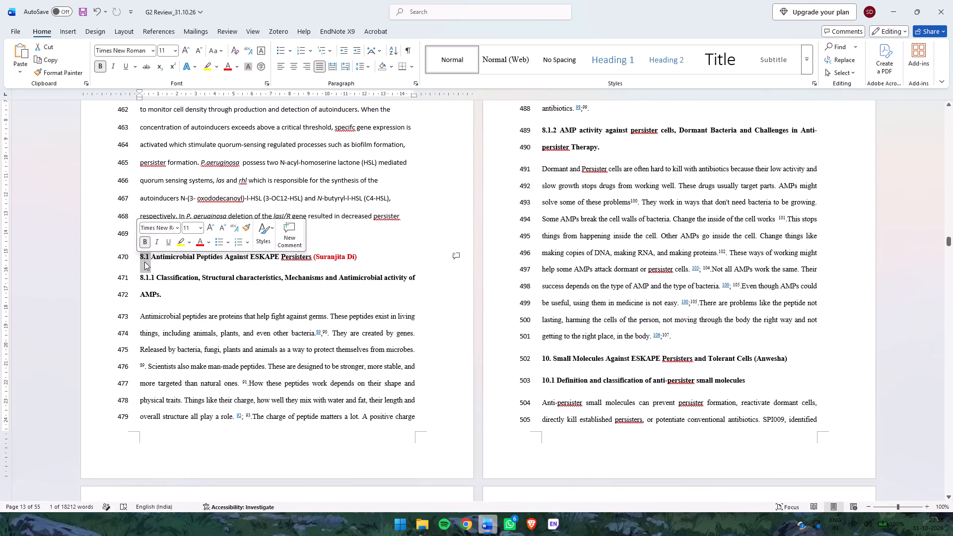
{"action": "key", "text": "5"}
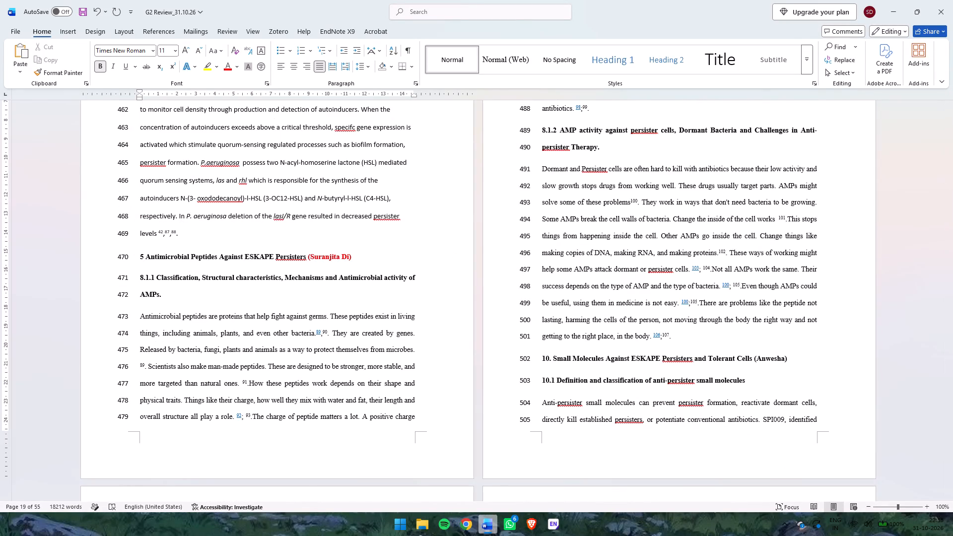
{"action": "left_click", "coordinate": [148, 280]}
{"action": "key", "text": "BackSpace"}
{"action": "key", "text": "BackSpace"}
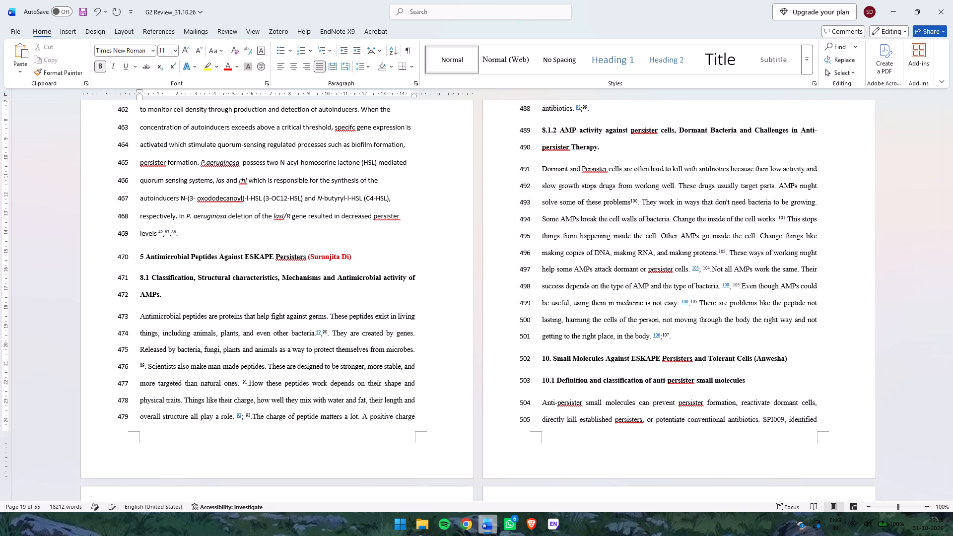
{"action": "key", "text": "BackSpace"}
{"action": "key", "text": "5"}
{"action": "scroll", "coordinate": [466, 298], "scroll_direction": "up", "scroll_amount": 3}
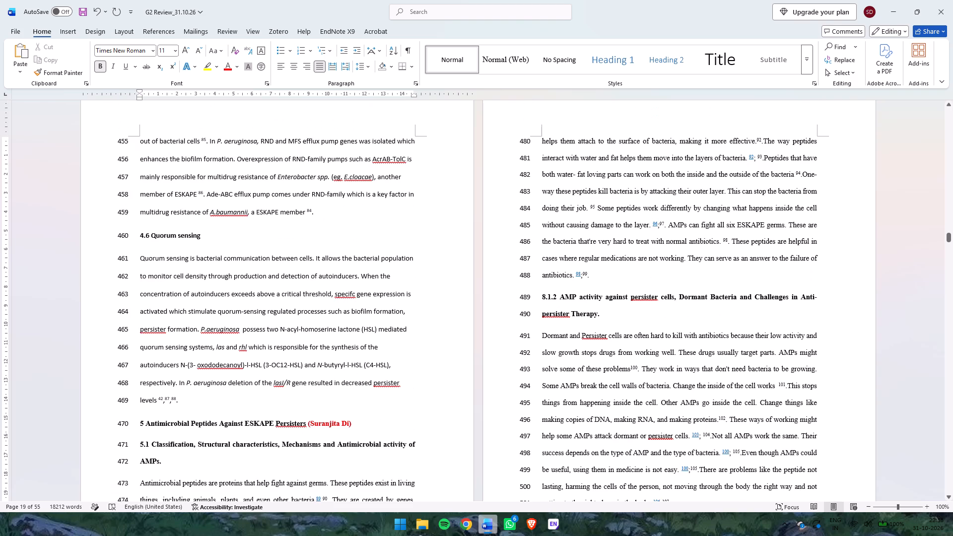
{"action": "left_click", "coordinate": [550, 297]}
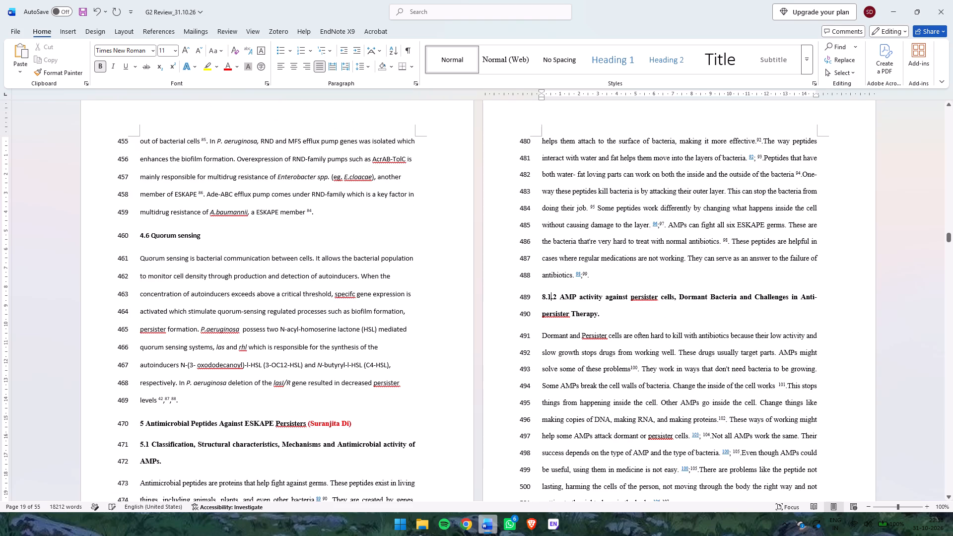
{"action": "key", "text": "BackSpace"}
{"action": "key", "text": "BackSpace"}
{"action": "key", "text": "BackSpace"}
{"action": "key", "text": "5"}
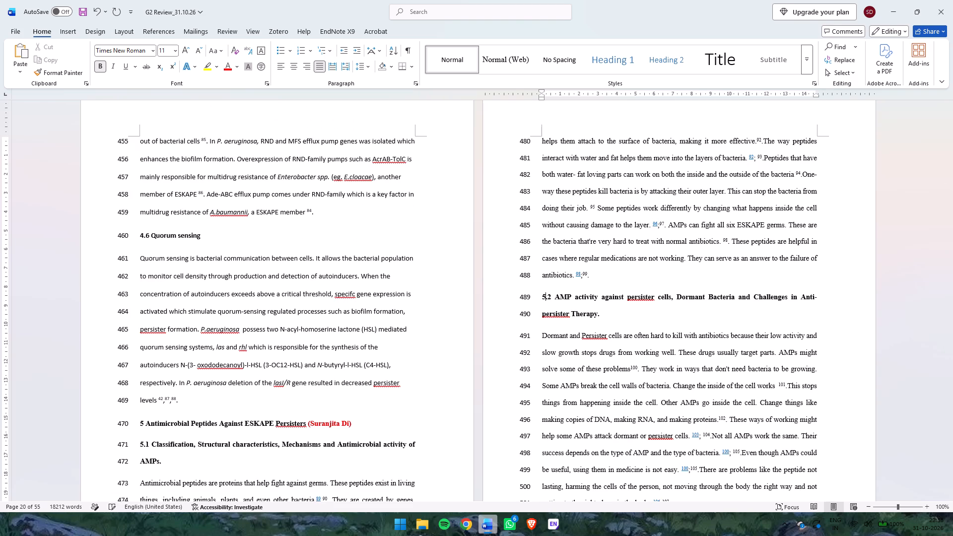
Renumber the Small Molecules Against ESKAPE Persisters and Tolerant Cells heading as 6 and its definition and classification subsection as 6.1.
{"action": "scroll", "coordinate": [543, 294], "scroll_direction": "down", "scroll_amount": 5}
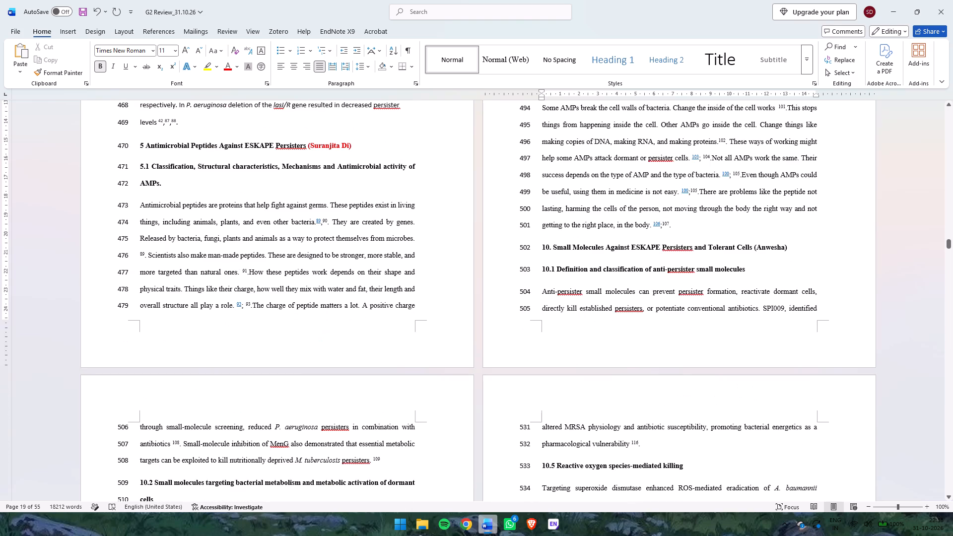
{"action": "scroll", "coordinate": [543, 294], "scroll_direction": "up", "scroll_amount": 6}
{"action": "scroll", "coordinate": [543, 294], "scroll_direction": "down", "scroll_amount": 1}
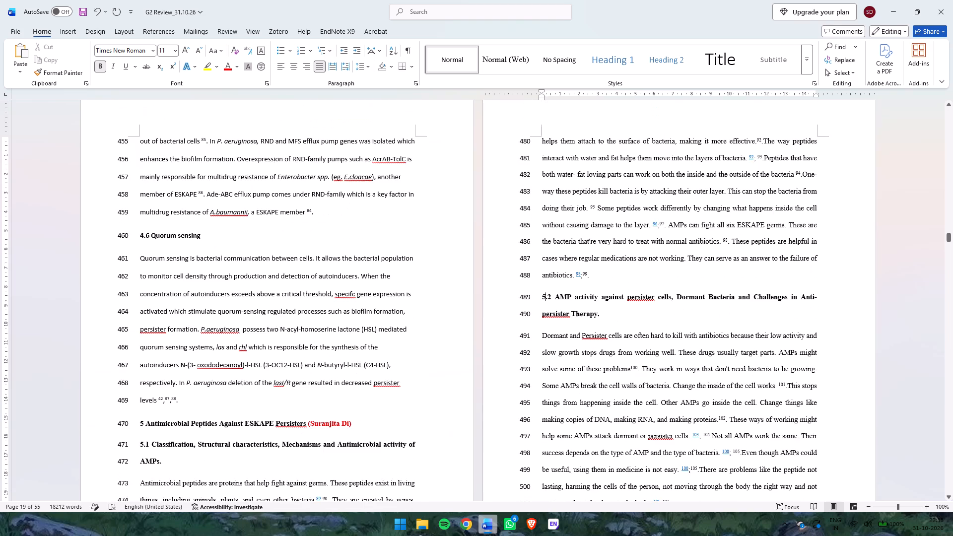
{"action": "scroll", "coordinate": [541, 295], "scroll_direction": "down", "scroll_amount": 5}
{"action": "scroll", "coordinate": [546, 290], "scroll_direction": "up", "scroll_amount": 1}
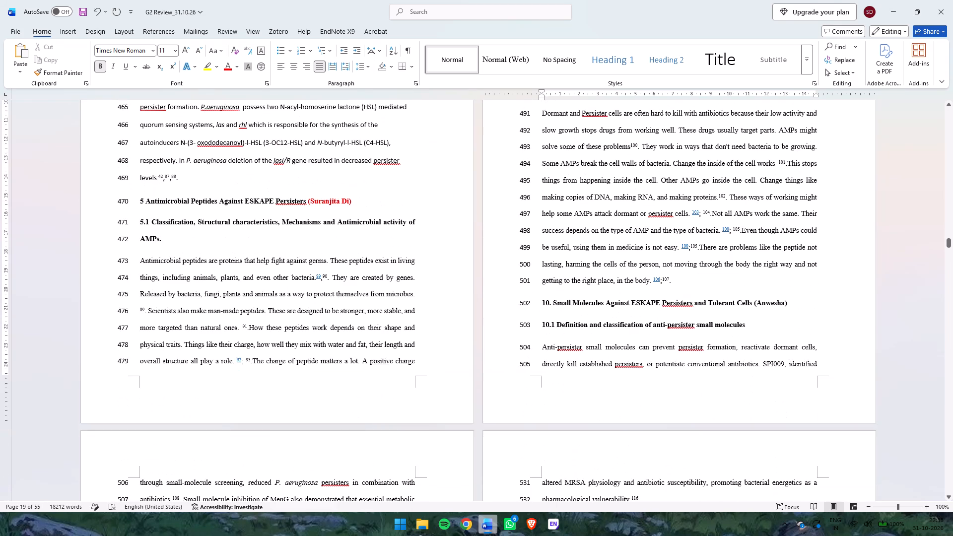
{"action": "left_click", "coordinate": [549, 302]}
{"action": "key", "text": "BackSpace"}
{"action": "key", "text": "6"}
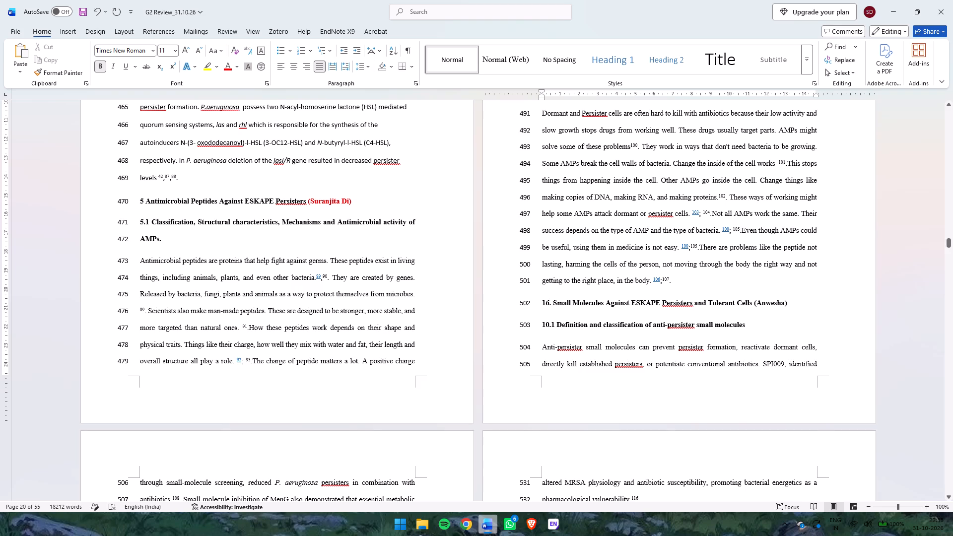
{"action": "key", "text": "BackSpace"}
{"action": "key", "text": "BackSpace"}
{"action": "key", "text": "6"}
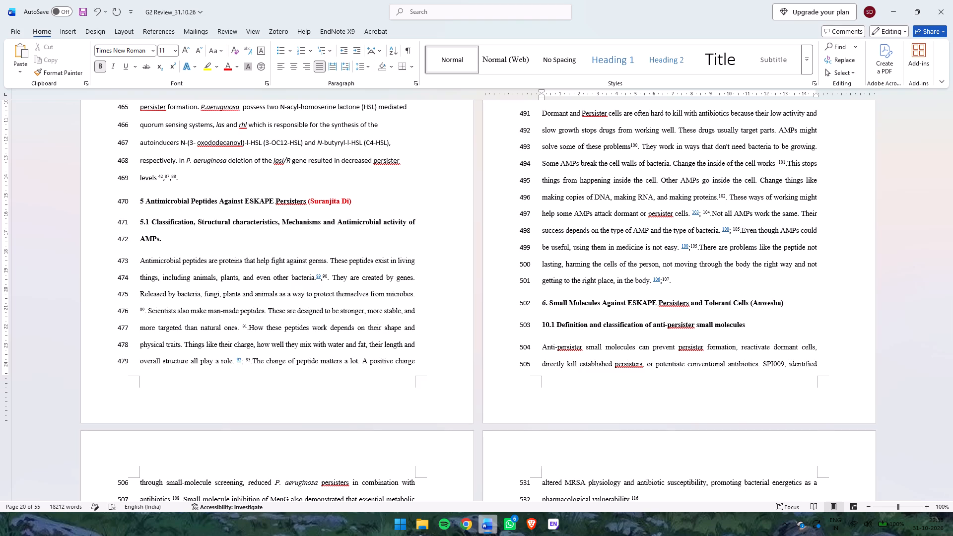
{"action": "left_click", "coordinate": [549, 324]}
{"action": "key", "text": "BackSpace"}
{"action": "key", "text": "BackSpace"}
{"action": "key", "text": "6"}
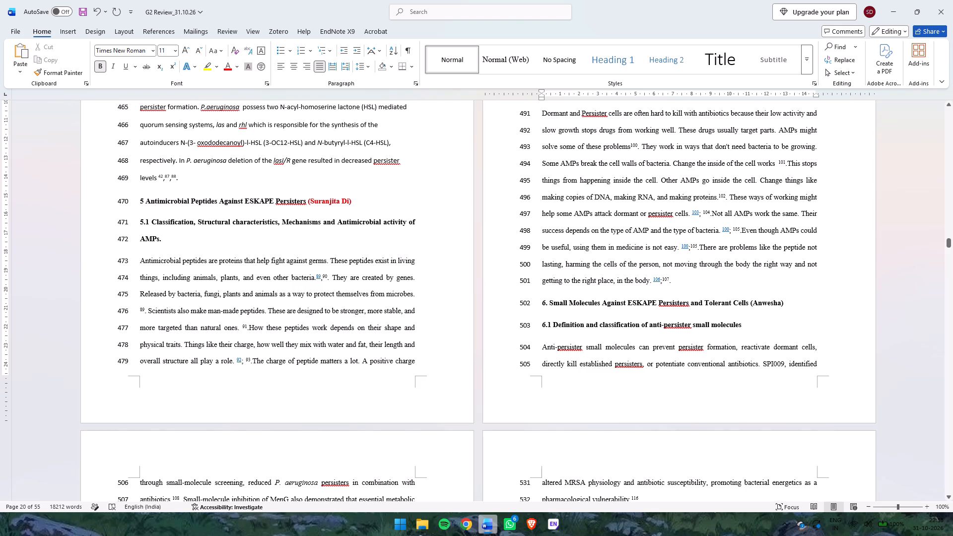
Renumber the small-molecule subsections on bacterial metabolism, ATP-targeting compounds and electron transport chain inhibitors as 6.2, 6.3 and 6.4.
{"action": "scroll", "coordinate": [554, 329], "scroll_direction": "down", "scroll_amount": 4}
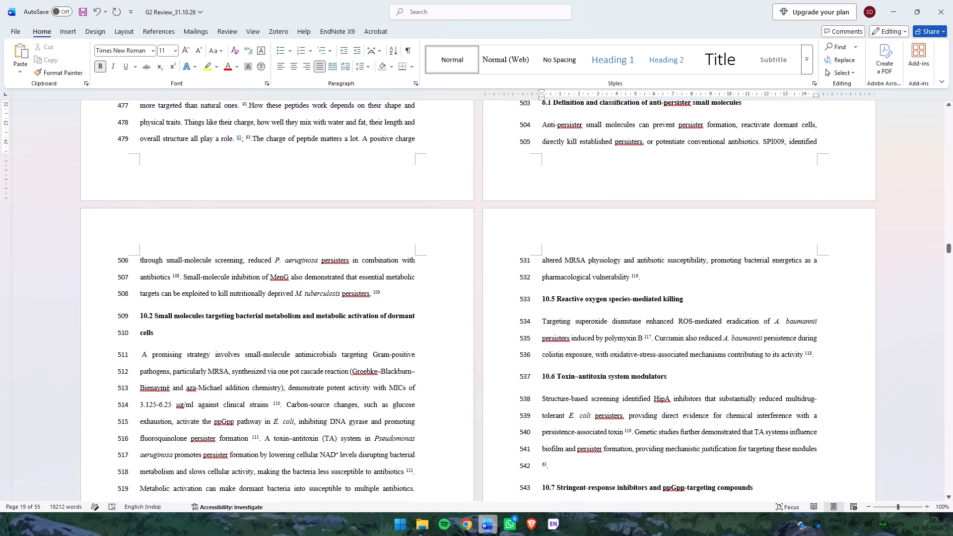
{"action": "left_click", "coordinate": [145, 314]}
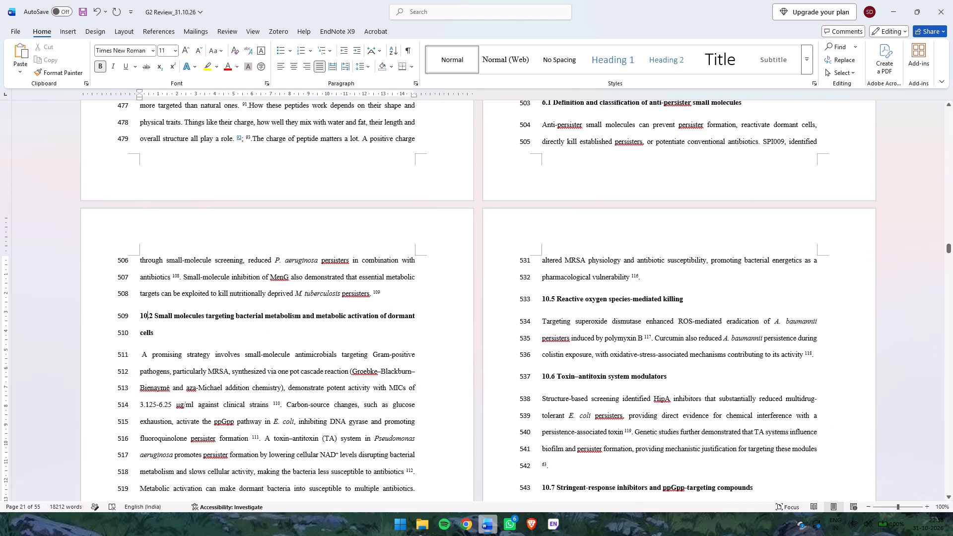
{"action": "key", "text": "BackSpace"}
{"action": "key", "text": "BackSpace"}
{"action": "key", "text": "6"}
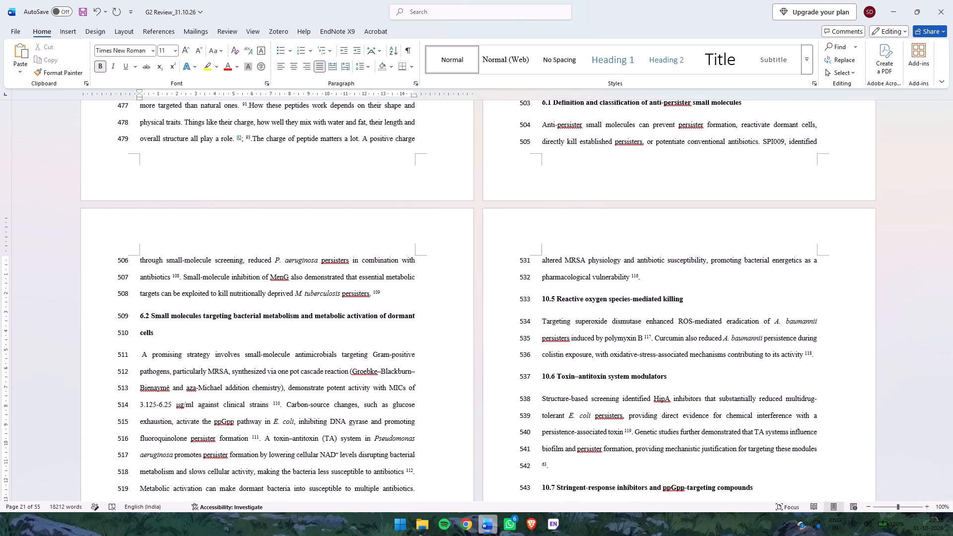
{"action": "scroll", "coordinate": [151, 316], "scroll_direction": "down", "scroll_amount": 4}
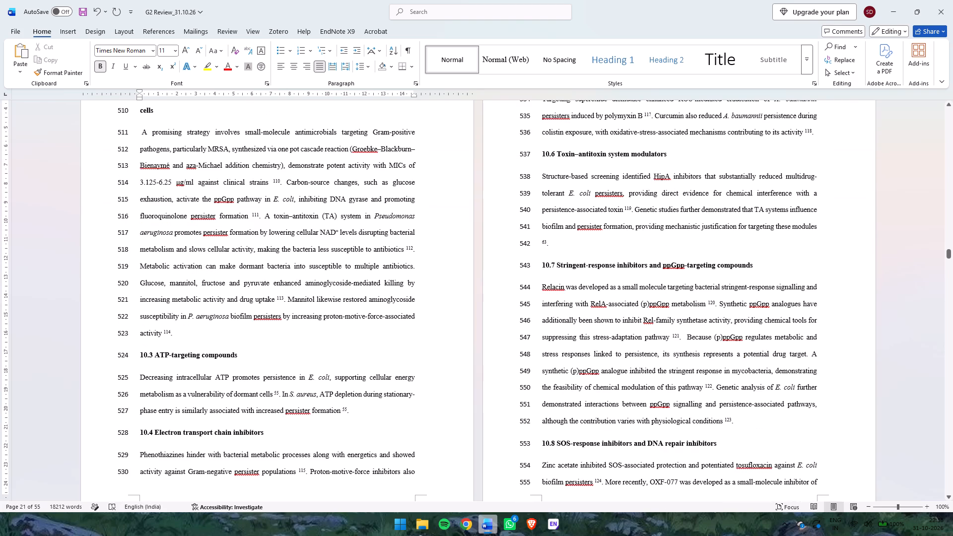
{"action": "left_click", "coordinate": [147, 351]}
{"action": "key", "text": "BackSpace"}
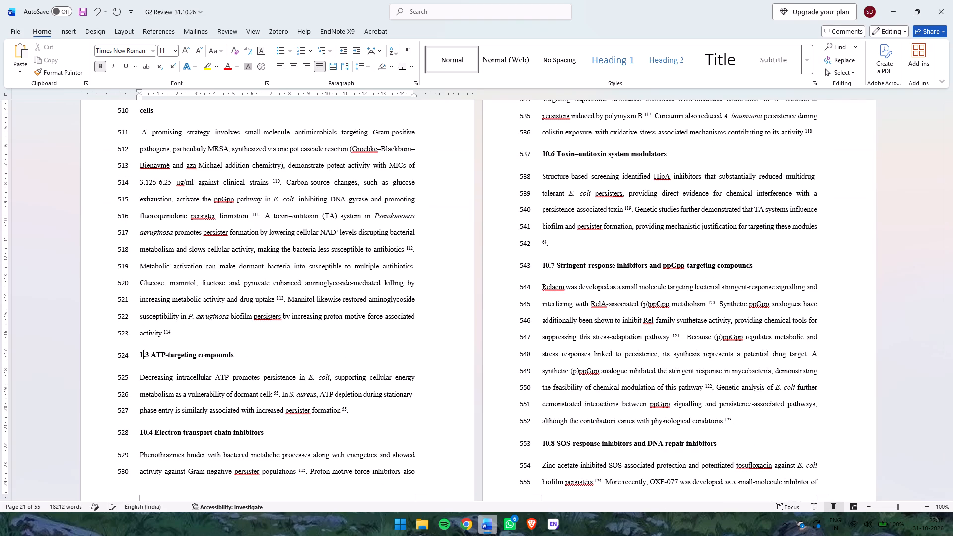
{"action": "key", "text": "BackSpace"}
{"action": "key", "text": "6"}
{"action": "left_click", "coordinate": [147, 432]}
{"action": "key", "text": "BackSpace"}
{"action": "key", "text": "BackSpace"}
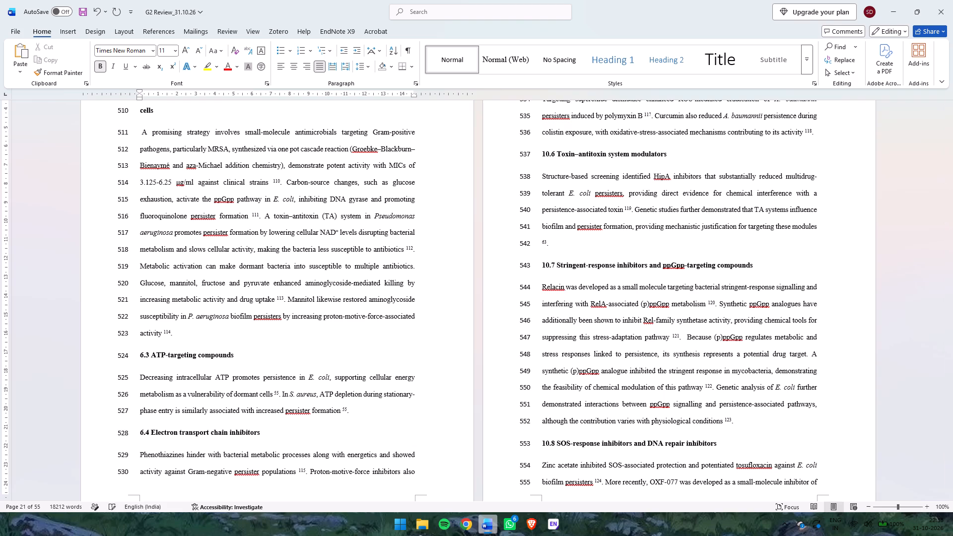
{"action": "key", "text": "6"}
Renumber the four subsections from Reactive oxygen species-mediated killing to SOS-response inhibitors and DNA repair inhibitors as 6.5 to 6.8.
{"action": "scroll", "coordinate": [213, 421], "scroll_direction": "down", "scroll_amount": 4}
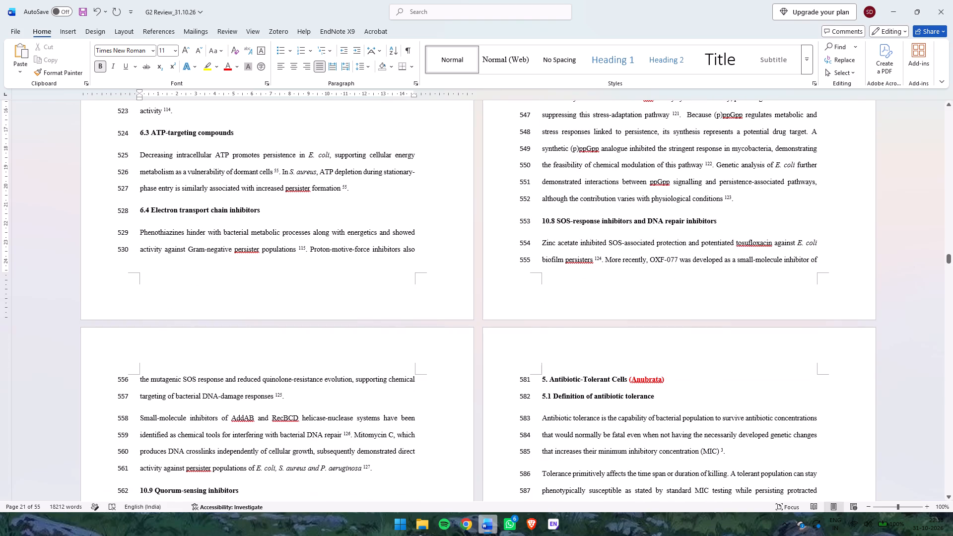
{"action": "scroll", "coordinate": [211, 425], "scroll_direction": "up", "scroll_amount": 6}
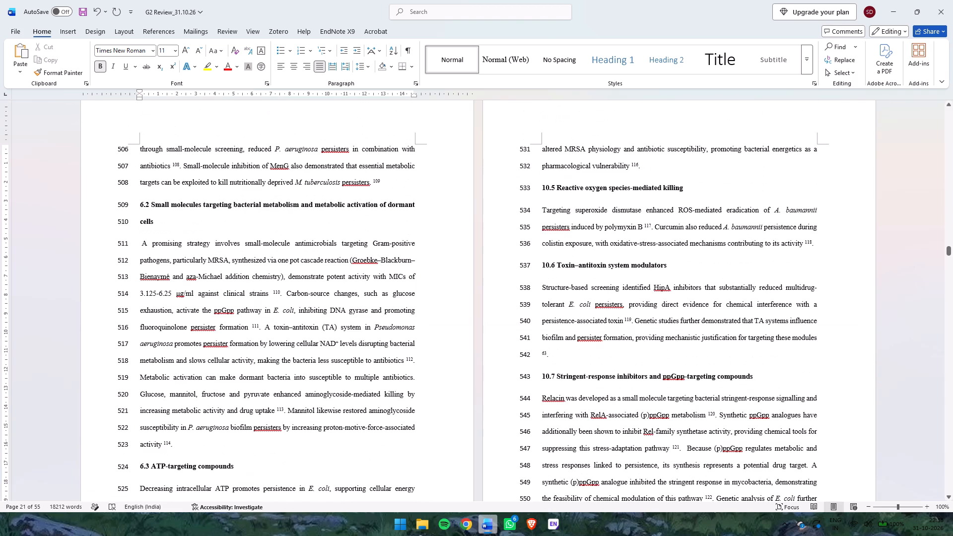
{"action": "left_click_drag", "start_coordinate": [547, 190], "coordinate": [541, 193]}
{"action": "key", "text": "6"}
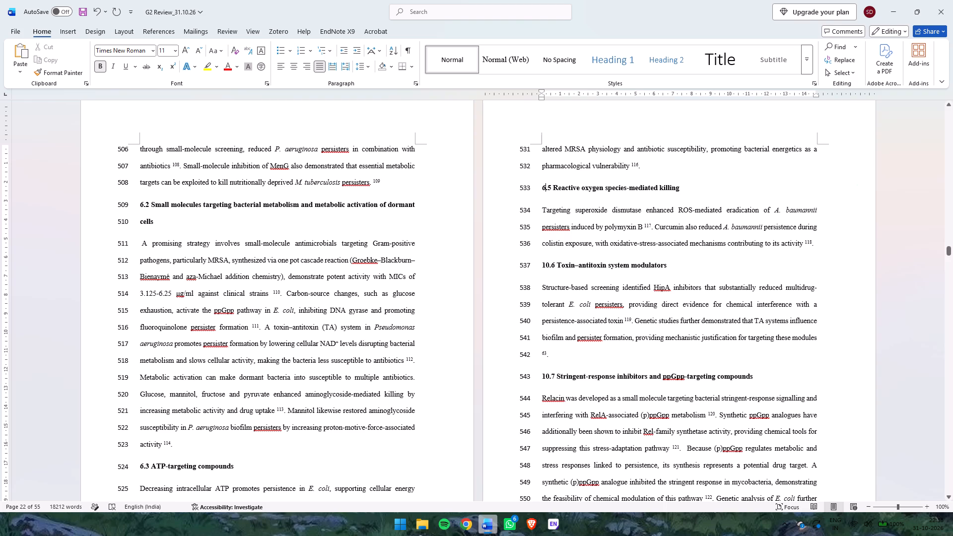
{"action": "left_click_drag", "start_coordinate": [548, 265], "coordinate": [534, 270]}
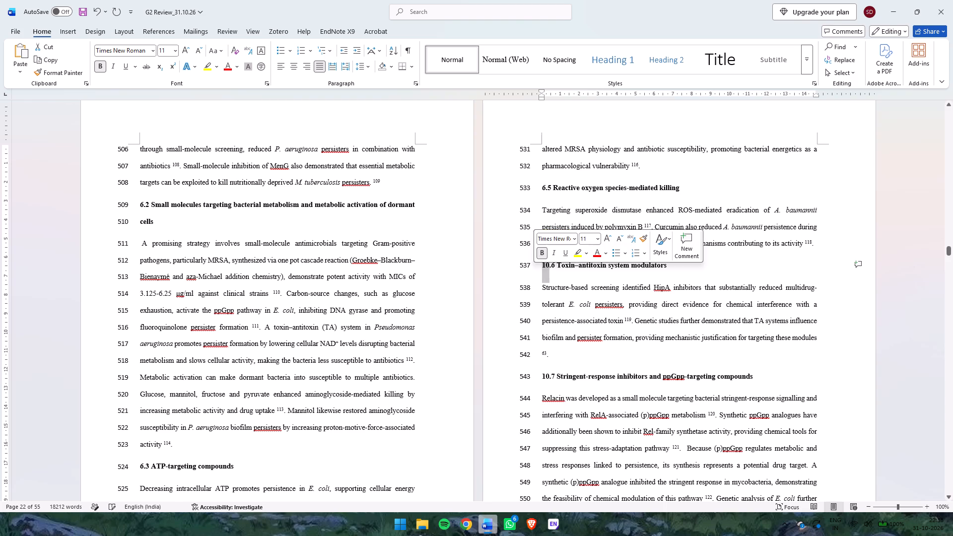
{"action": "key", "text": "6"}
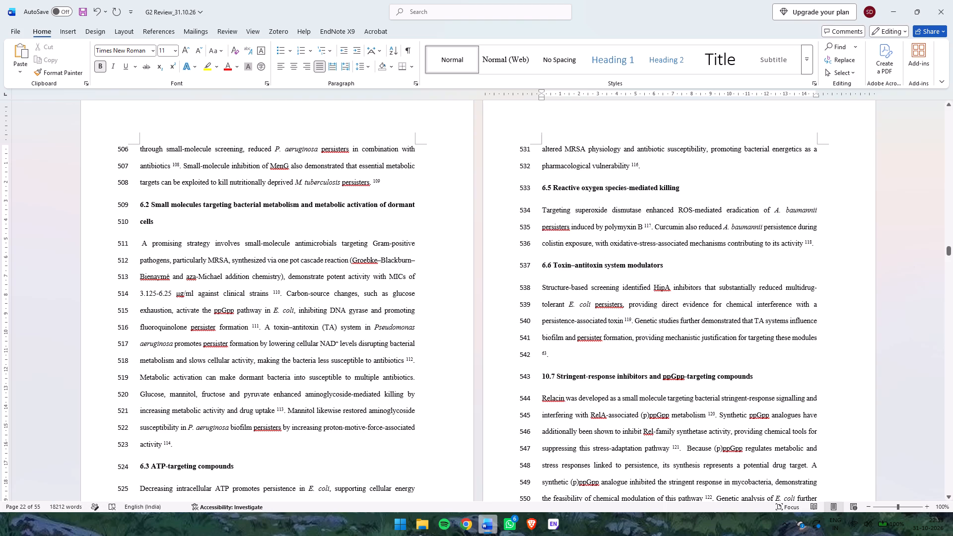
{"action": "left_click_drag", "start_coordinate": [547, 375], "coordinate": [531, 380]}
{"action": "key", "text": "6"}
{"action": "scroll", "coordinate": [564, 389], "scroll_direction": "down", "scroll_amount": 2}
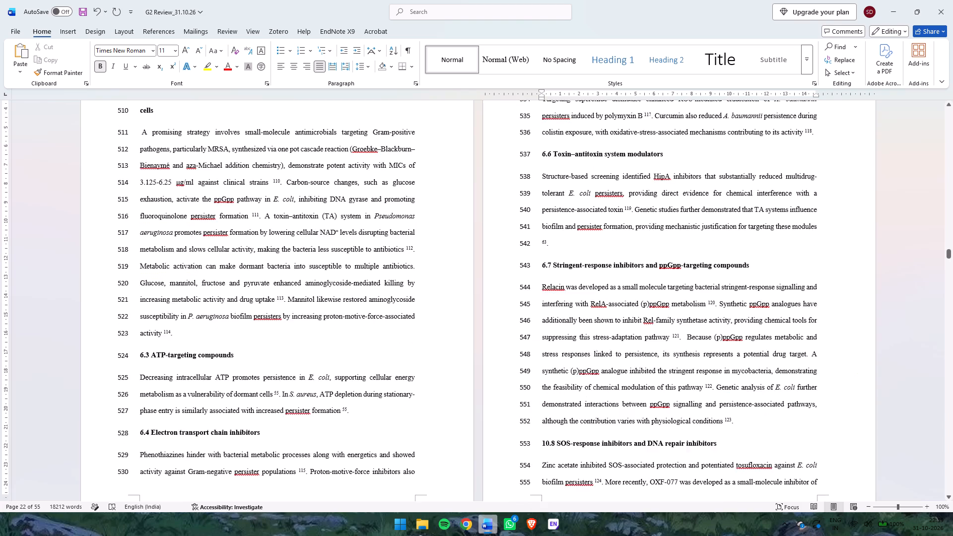
{"action": "scroll", "coordinate": [564, 389], "scroll_direction": "down", "scroll_amount": 1}
{"action": "left_click", "coordinate": [550, 387]}
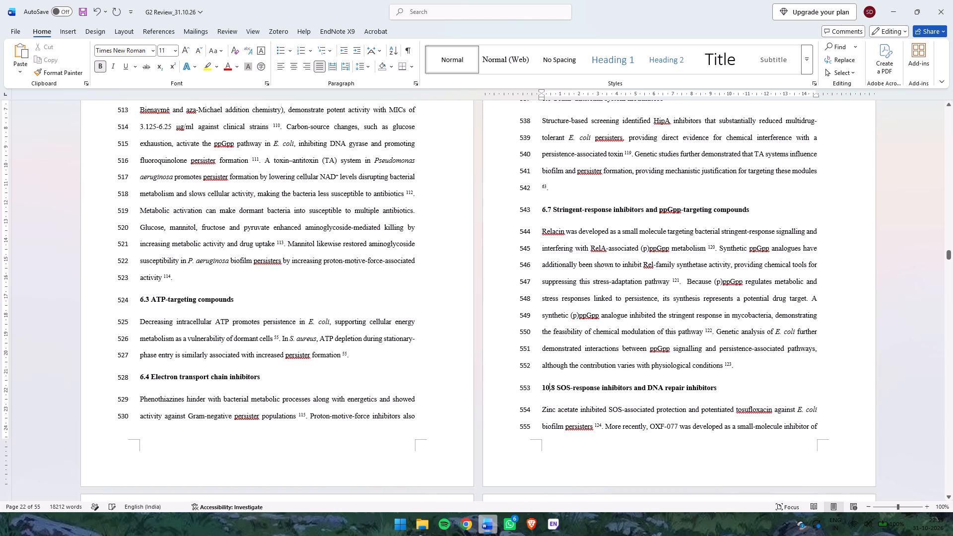
{"action": "left_click_drag", "start_coordinate": [548, 387], "coordinate": [521, 390]}
{"action": "key", "text": "6"}
{"action": "scroll", "coordinate": [568, 397], "scroll_direction": "down", "scroll_amount": 4}
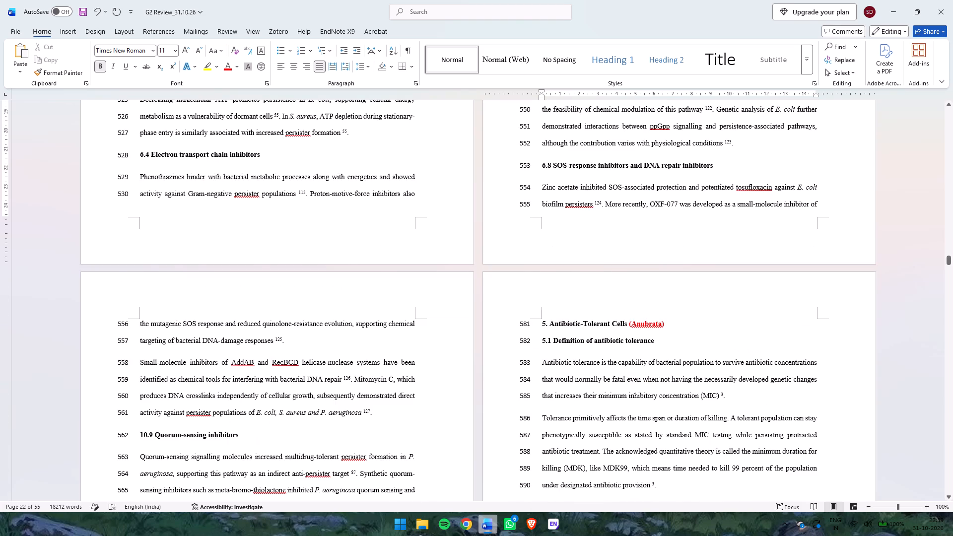
Renumber the Quorum-sensing inhibitors subsection heading as 6.9.
{"action": "scroll", "coordinate": [183, 351], "scroll_direction": "down", "scroll_amount": 1}
{"action": "scroll", "coordinate": [326, 138], "scroll_direction": "down", "scroll_amount": 2}
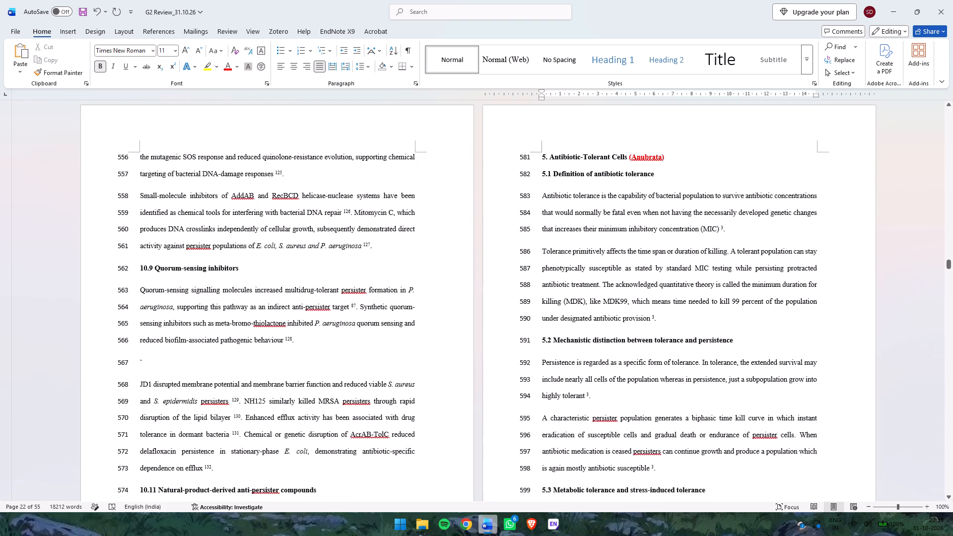
{"action": "scroll", "coordinate": [306, 164], "scroll_direction": "down", "scroll_amount": 1}
{"action": "left_click_drag", "start_coordinate": [145, 213], "coordinate": [130, 212]}
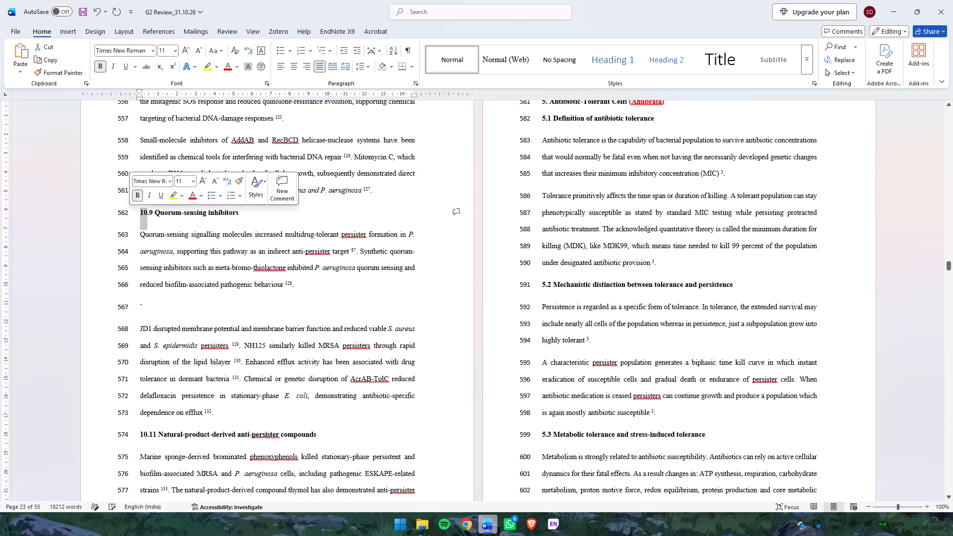
{"action": "key", "text": "6"}
Remove the blank line and its stray mark between the two paragraphs of the Quorum-sensing inhibitors subsection.
{"action": "scroll", "coordinate": [181, 222], "scroll_direction": "down", "scroll_amount": 3}
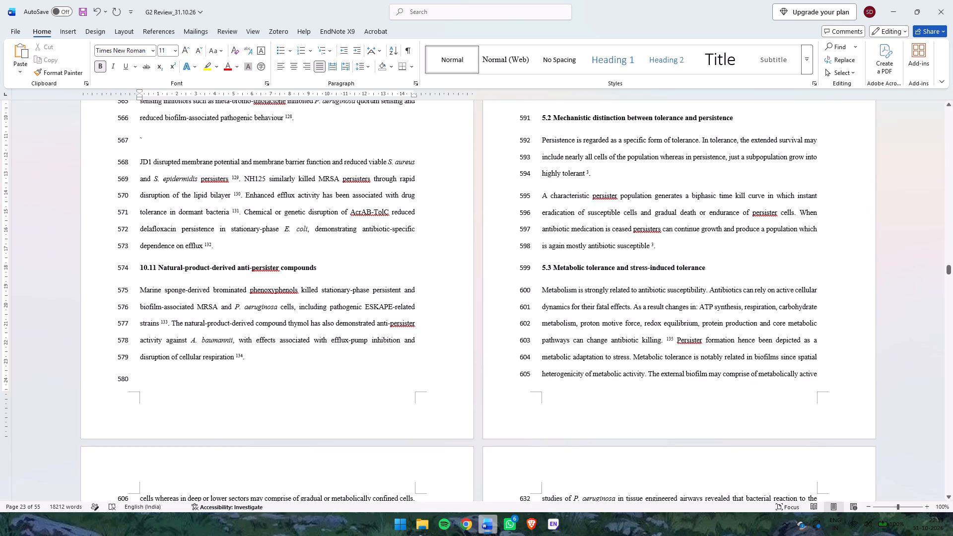
{"action": "scroll", "coordinate": [659, 295], "scroll_direction": "up", "scroll_amount": 1}
{"action": "scroll", "coordinate": [336, 277], "scroll_direction": "up", "scroll_amount": 1}
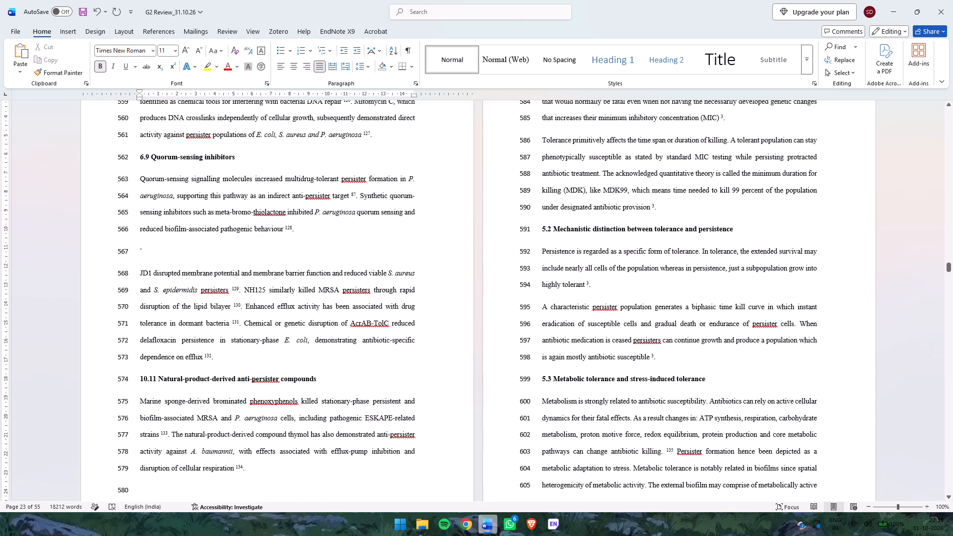
{"action": "left_click", "coordinate": [155, 379]}
{"action": "left_click", "coordinate": [135, 256]}
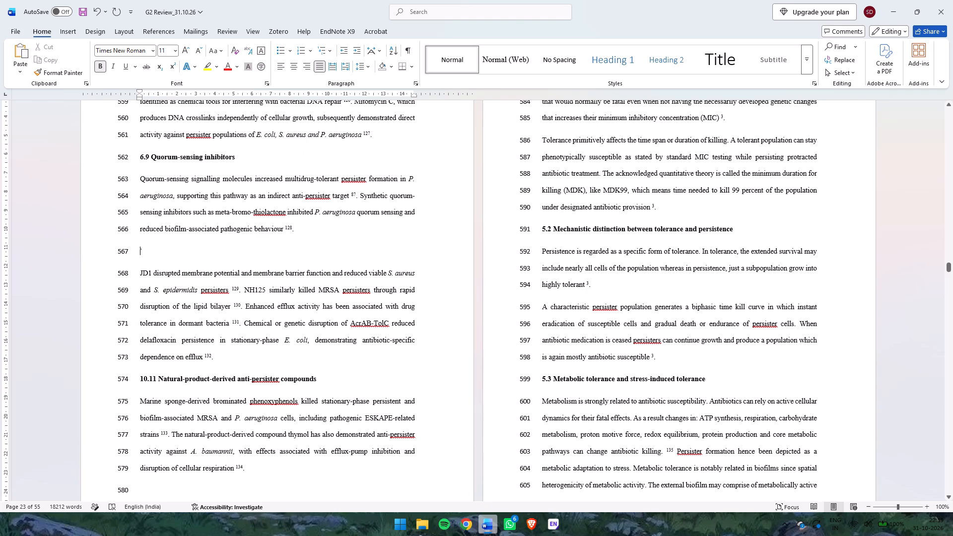
{"action": "left_click", "coordinate": [141, 264]}
{"action": "key", "text": "BackSpace"}
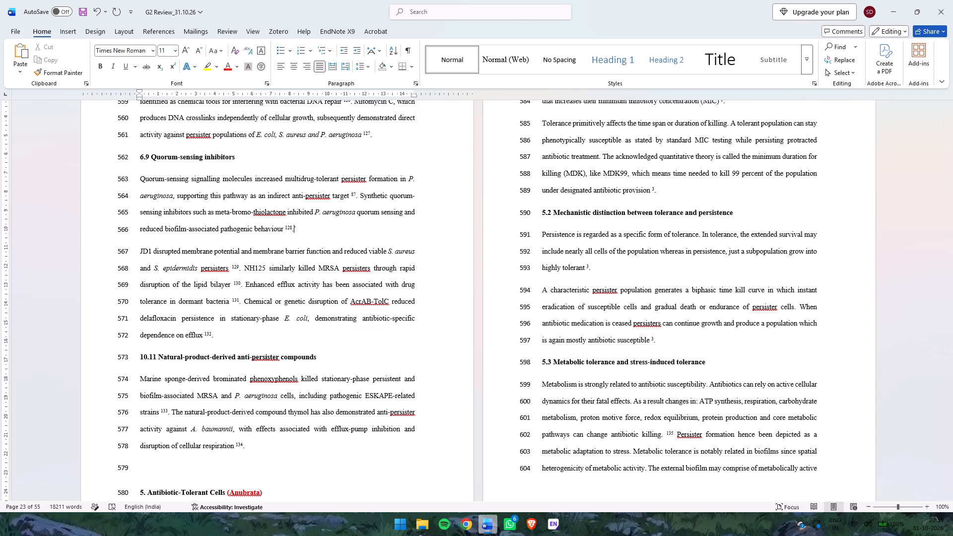
{"action": "key", "text": "Right"}
{"action": "key", "text": "BackSpace"}
Renumber the Natural-product-derived anti-persister compounds heading as 6.10, keeping a space before the title.
{"action": "left_click_drag", "start_coordinate": [154, 355], "coordinate": [137, 360]}
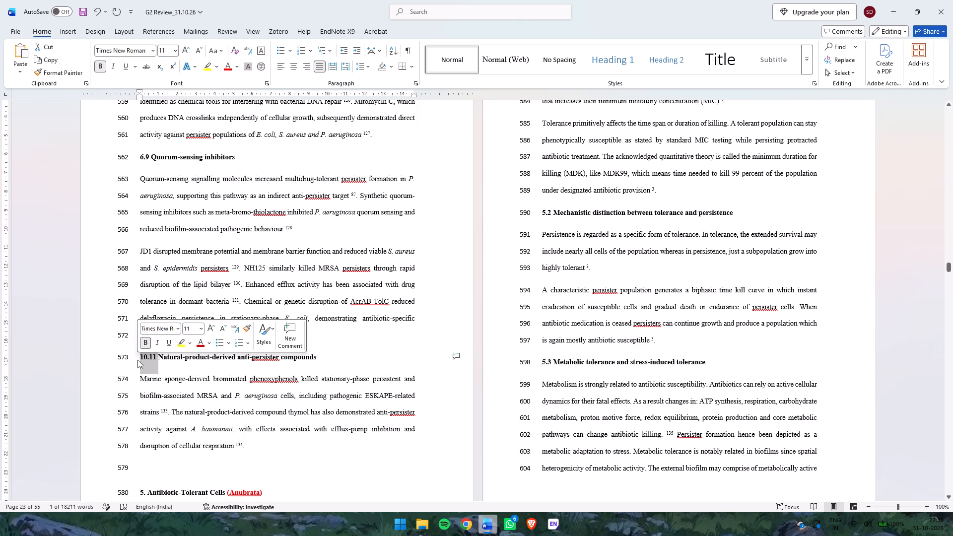
{"action": "left_click", "coordinate": [137, 360]}
{"action": "key", "text": "6"}
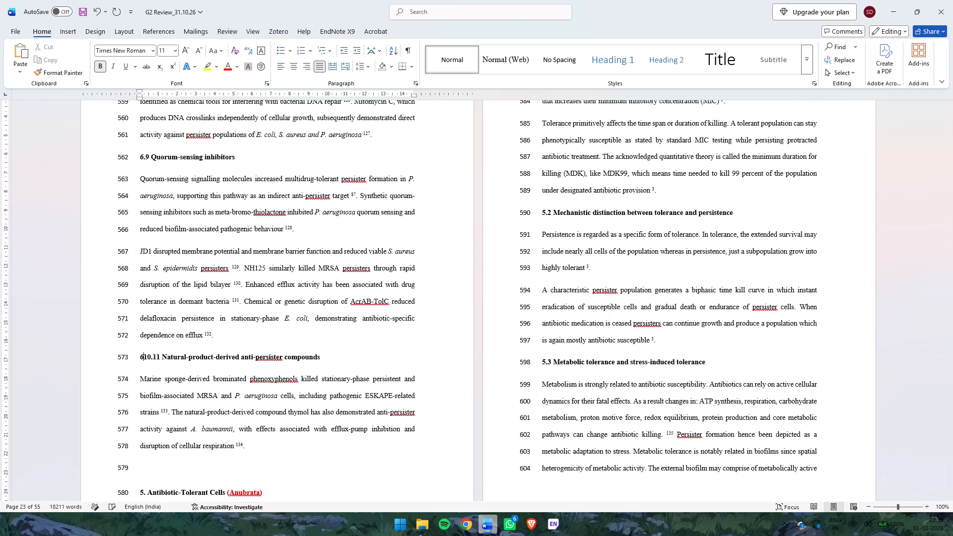
{"action": "key", "text": "period"}
{"action": "left_click_drag", "start_coordinate": [160, 358], "coordinate": [155, 360]}
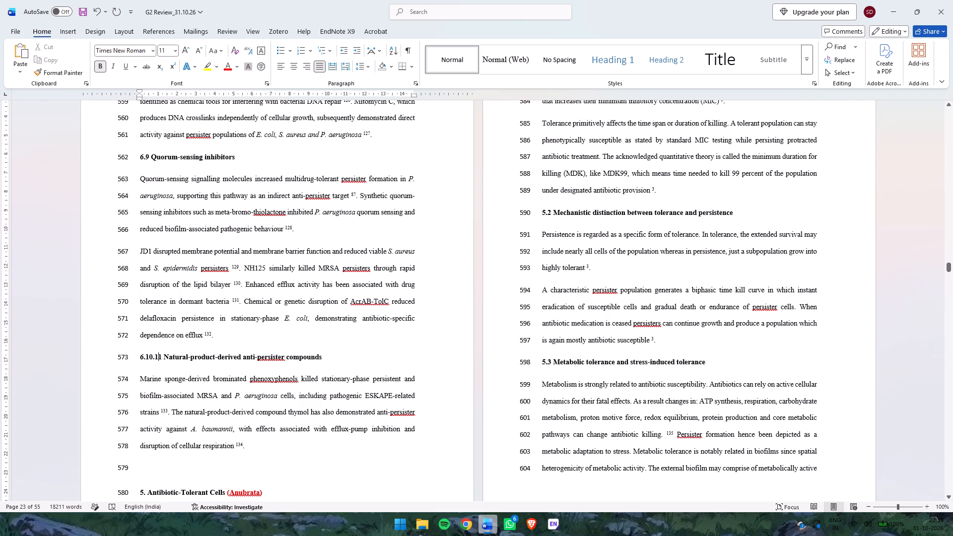
{"action": "left_click_drag", "start_coordinate": [155, 360], "coordinate": [154, 361]}
{"action": "left_click_drag", "start_coordinate": [161, 359], "coordinate": [153, 361]}
{"action": "left_click_drag", "start_coordinate": [153, 361], "coordinate": [152, 362]}
{"action": "key", "text": "BackSpace"}
{"action": "scroll", "coordinate": [183, 382], "scroll_direction": "down", "scroll_amount": 1}
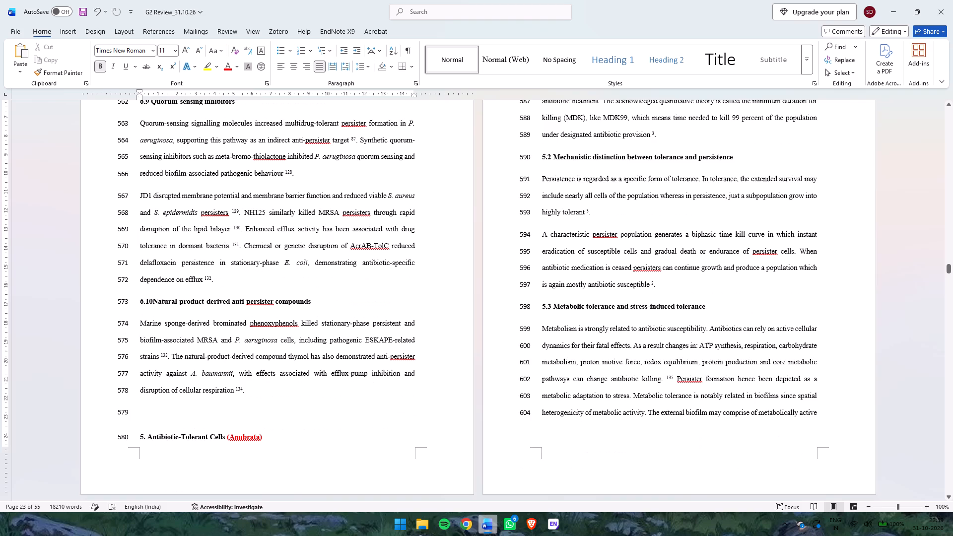
{"action": "key", "text": "space"}
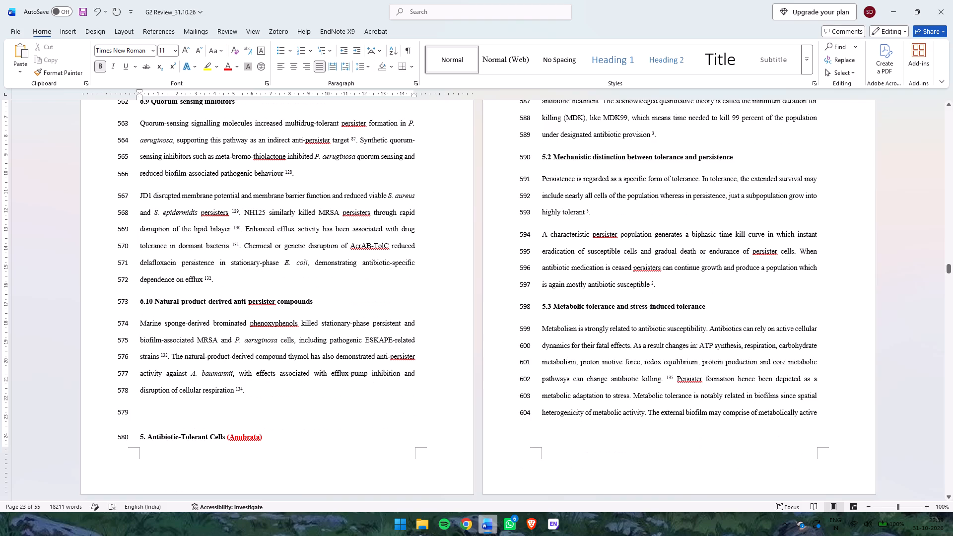
Delete the empty line above the Antibiotic-Tolerant Cells heading.
{"action": "left_click", "coordinate": [152, 422]}
{"action": "key", "text": "BackSpace"}
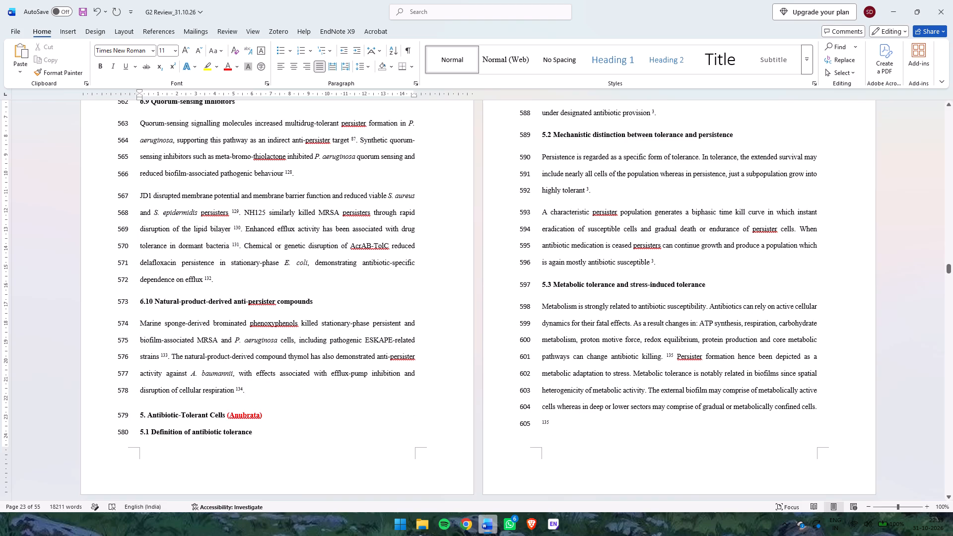
Renumber the Antibiotic-Tolerant Cells heading as 7 and its Definition of antibiotic tolerance subsection as 7.1.
{"action": "left_click", "coordinate": [143, 418]}
{"action": "key", "text": "BackSpace"}
{"action": "key", "text": "7"}
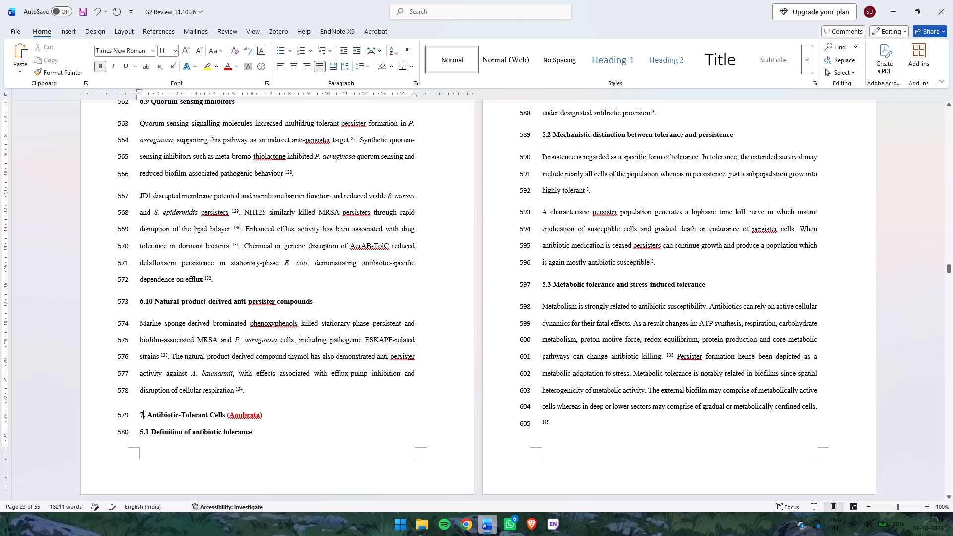
{"action": "left_click", "coordinate": [143, 434]}
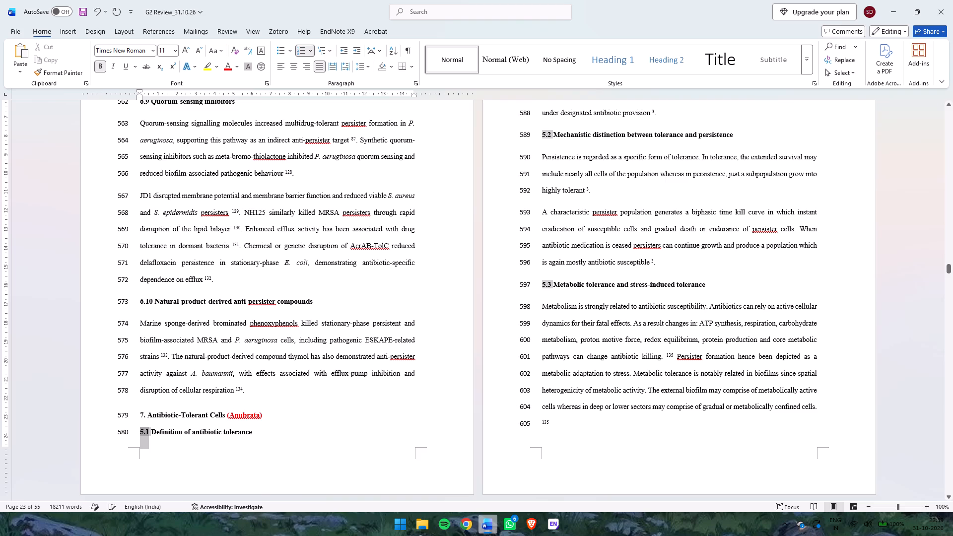
{"action": "left_click", "coordinate": [144, 433]}
{"action": "key", "text": "7"}
{"action": "key", "text": "period"}
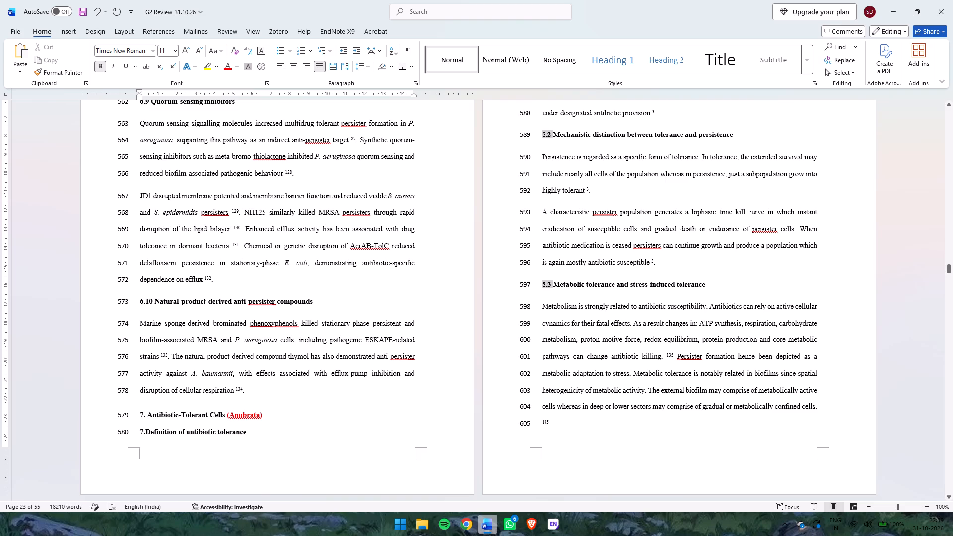
{"action": "key", "text": "1"}
{"action": "key", "text": "space"}
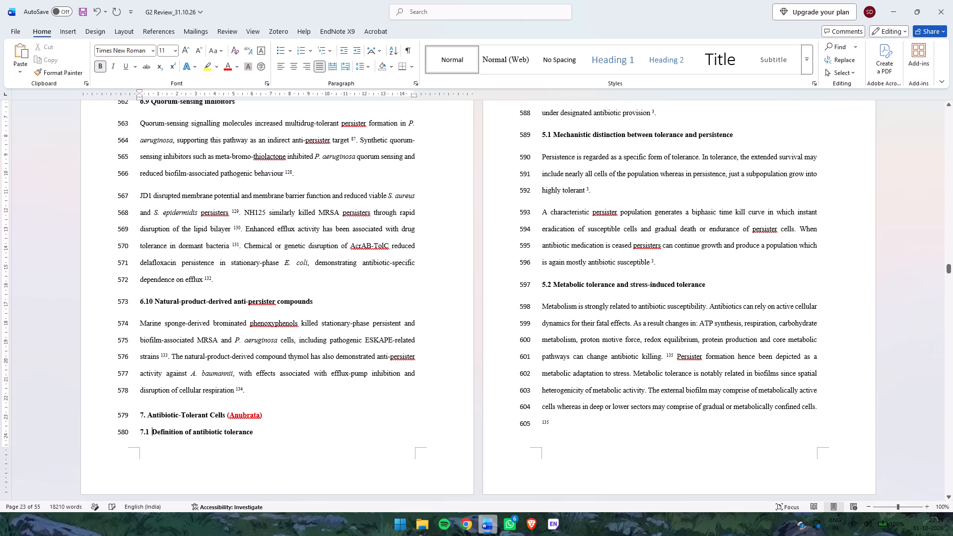
Renumber the Mechanistic distinction between tolerance and persistence subsection heading as 7.2.
{"action": "scroll", "coordinate": [327, 451], "scroll_direction": "up", "scroll_amount": 1}
{"action": "scroll", "coordinate": [709, 423], "scroll_direction": "up", "scroll_amount": 3}
{"action": "left_click_drag", "start_coordinate": [551, 358], "coordinate": [545, 358]}
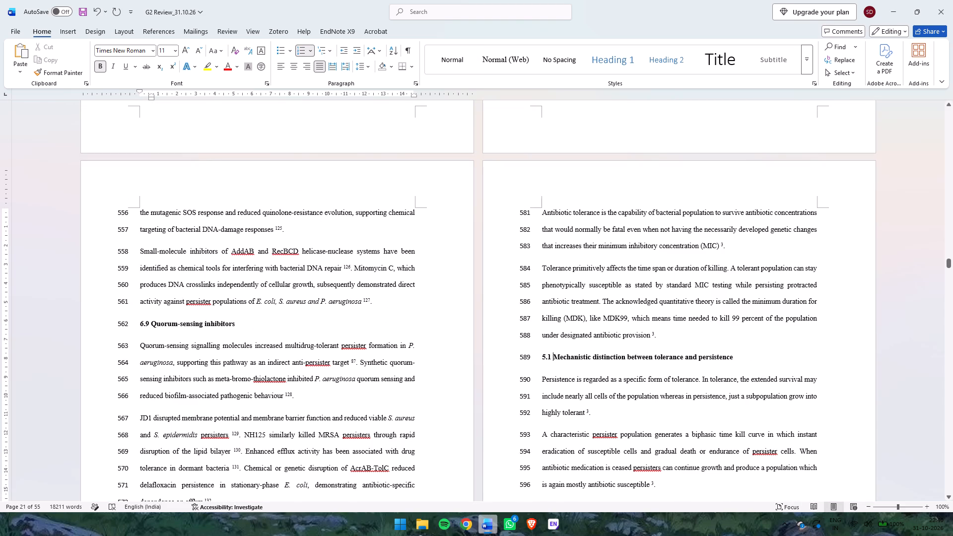
{"action": "left_click_drag", "start_coordinate": [545, 358], "coordinate": [537, 360]}
{"action": "left_click_drag", "start_coordinate": [549, 356], "coordinate": [537, 358]}
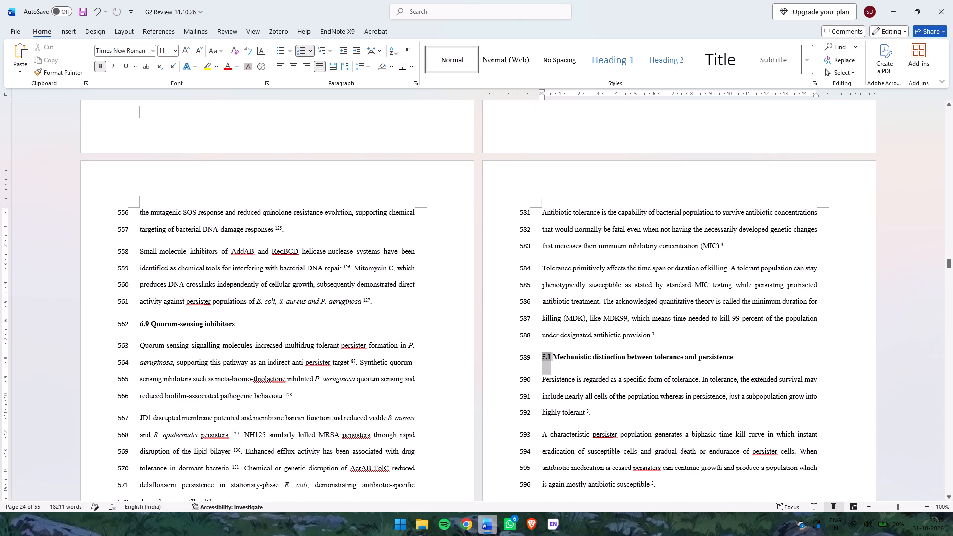
{"action": "key", "text": "7"}
{"action": "key", "text": "period"}
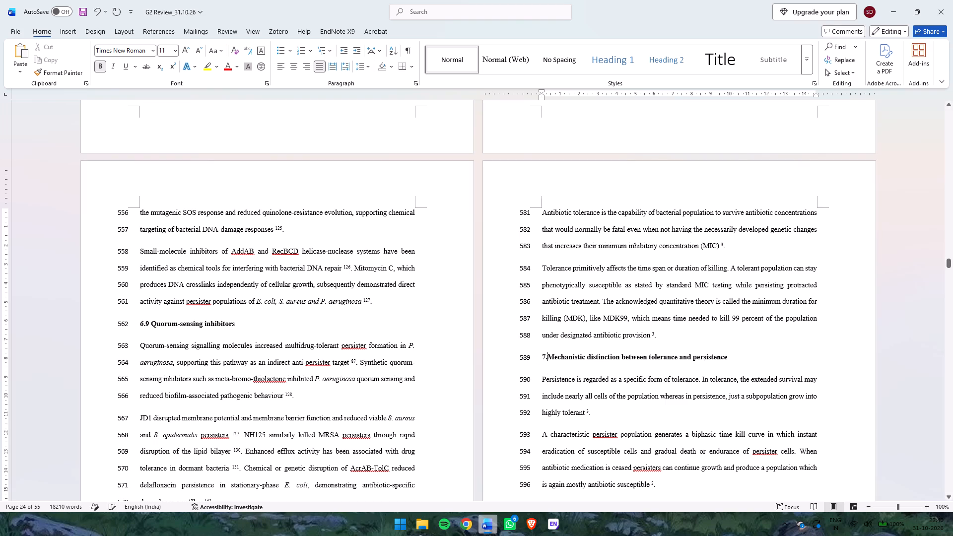
{"action": "key", "text": "2"}
{"action": "key", "text": "space"}
Check the numbering of the remaining Antibiotic-Tolerant Cells subsections, from Metabolic tolerance and stress-induced tolerance to ESKAPE-specific tolerance mechanisms.
{"action": "scroll", "coordinate": [545, 372], "scroll_direction": "down", "scroll_amount": 1}
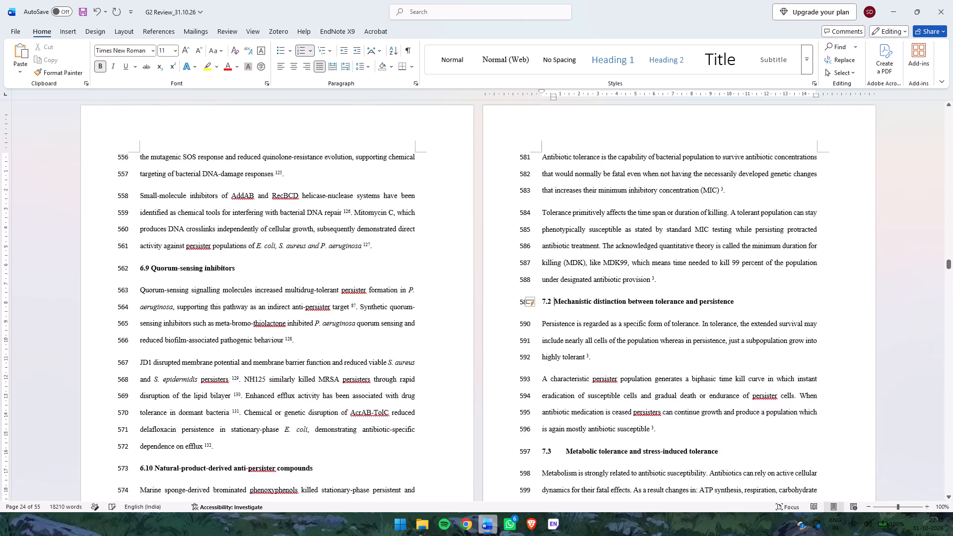
{"action": "scroll", "coordinate": [545, 372], "scroll_direction": "down", "scroll_amount": 2}
{"action": "left_click_drag", "start_coordinate": [551, 342], "coordinate": [547, 343]}
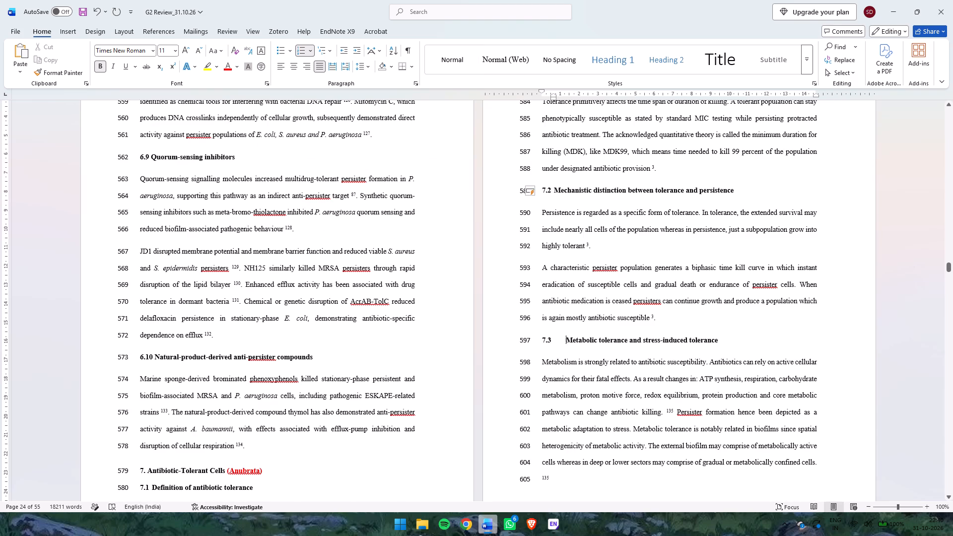
{"action": "left_click_drag", "start_coordinate": [547, 343], "coordinate": [534, 346]}
{"action": "left_click_drag", "start_coordinate": [550, 340], "coordinate": [535, 342]}
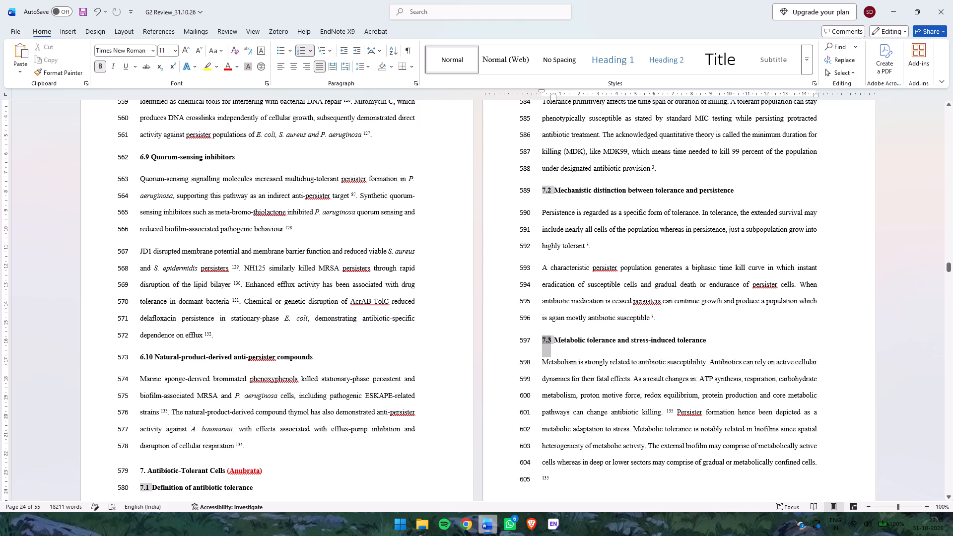
{"action": "scroll", "coordinate": [547, 350], "scroll_direction": "down", "scroll_amount": 5}
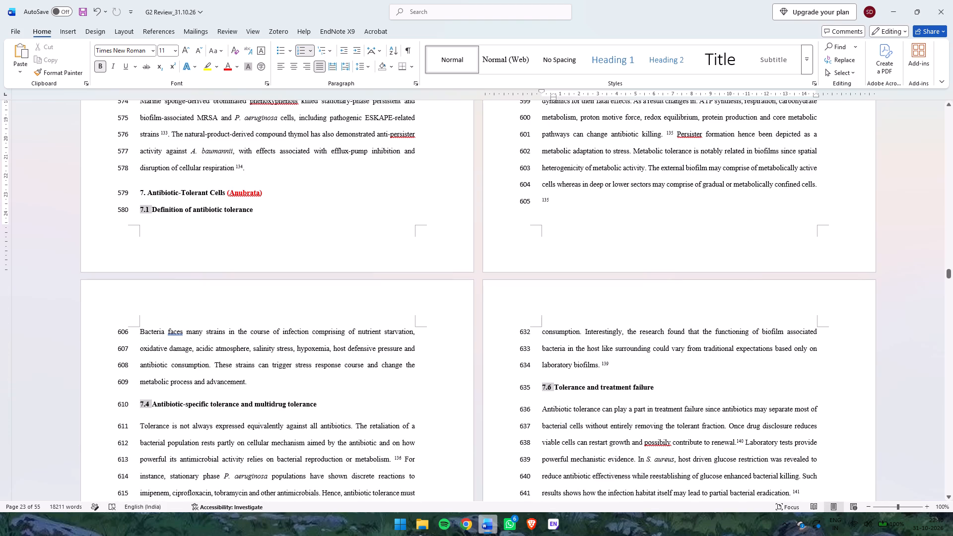
{"action": "scroll", "coordinate": [390, 385], "scroll_direction": "down", "scroll_amount": 5}
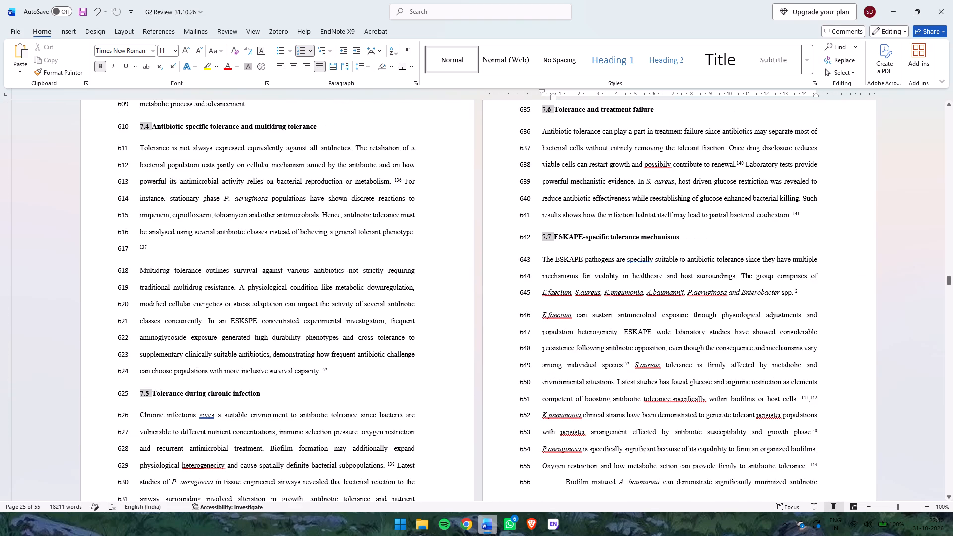
{"action": "scroll", "coordinate": [519, 323], "scroll_direction": "down", "scroll_amount": 2}
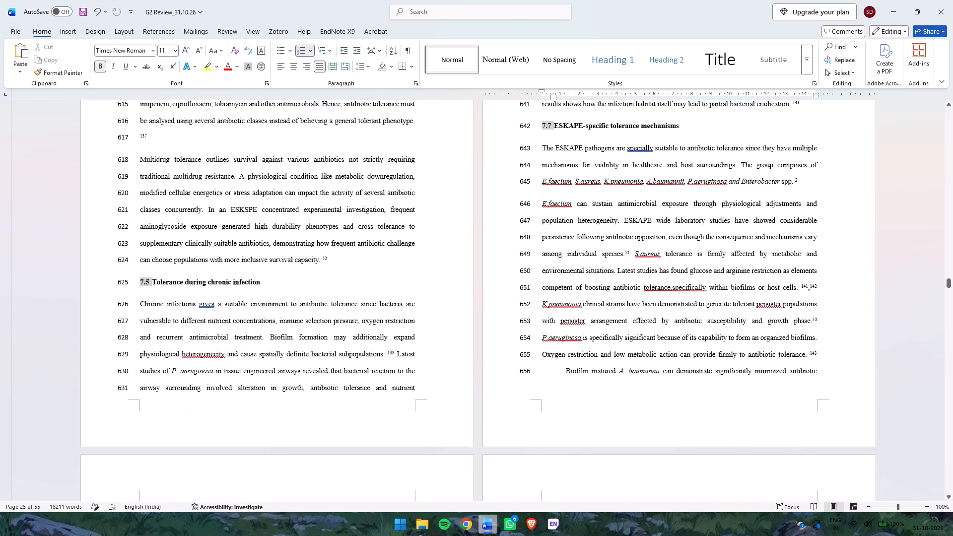
{"action": "scroll", "coordinate": [519, 323], "scroll_direction": "up", "scroll_amount": 2}
{"action": "scroll", "coordinate": [519, 323], "scroll_direction": "down", "scroll_amount": 5}
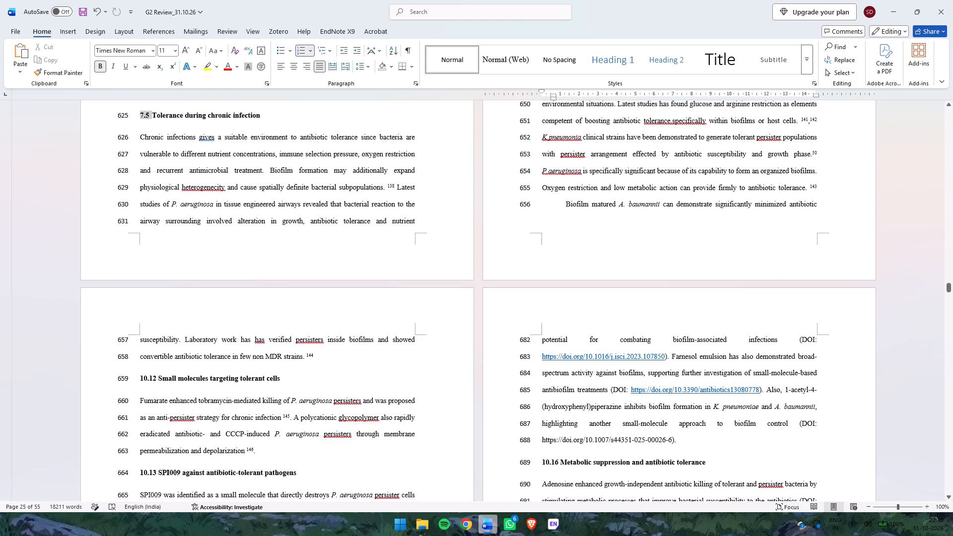
{"action": "scroll", "coordinate": [518, 323], "scroll_direction": "up", "scroll_amount": 5}
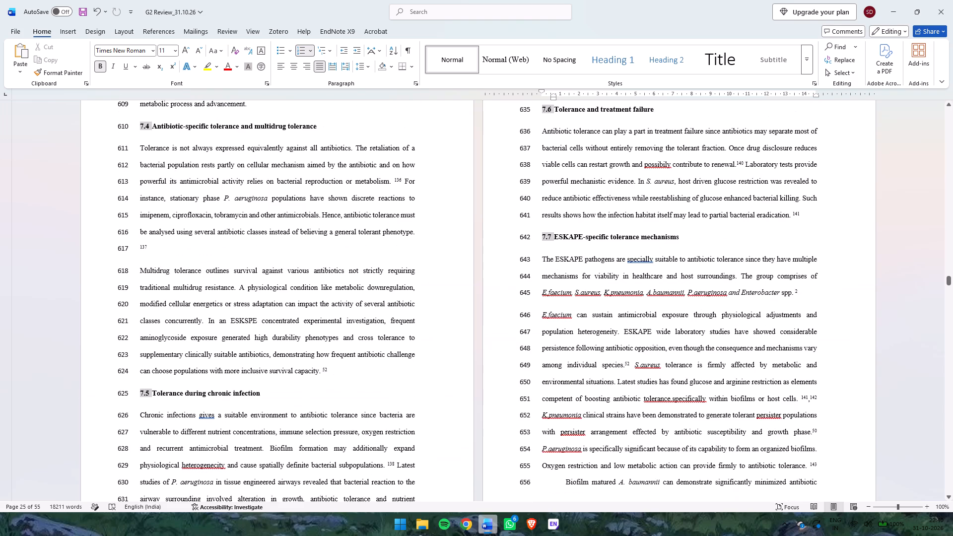
{"action": "scroll", "coordinate": [515, 325], "scroll_direction": "down", "scroll_amount": 4}
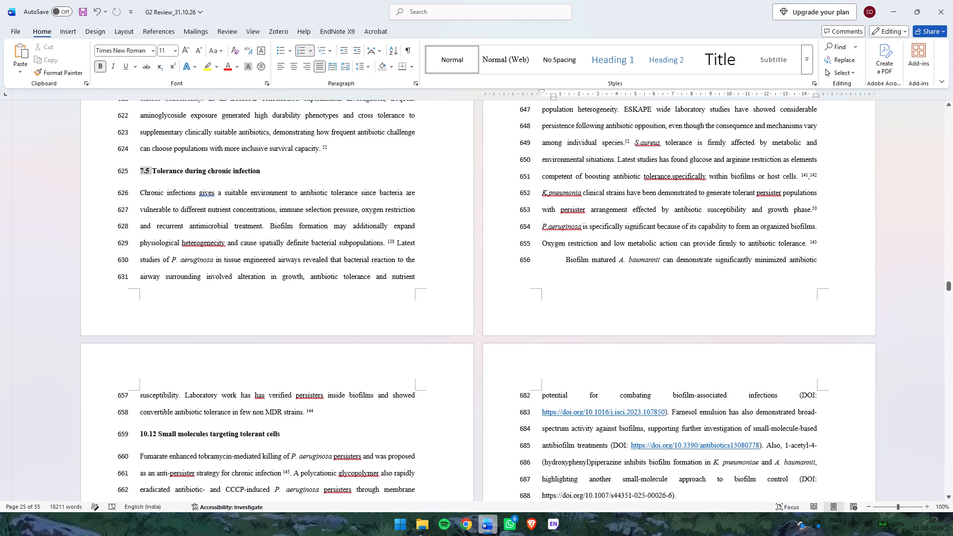
{"action": "scroll", "coordinate": [501, 330], "scroll_direction": "up", "scroll_amount": 2}
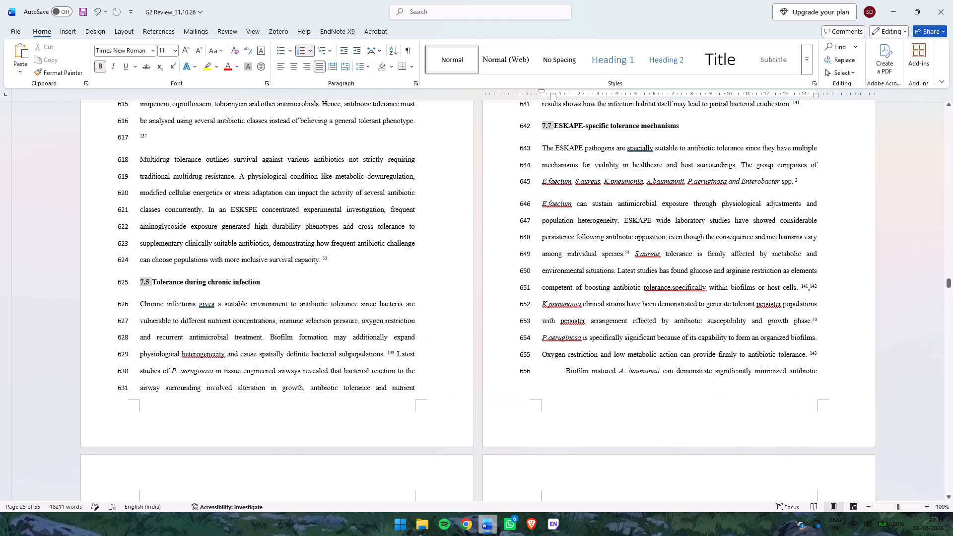
{"action": "scroll", "coordinate": [500, 331], "scroll_direction": "up", "scroll_amount": 4}
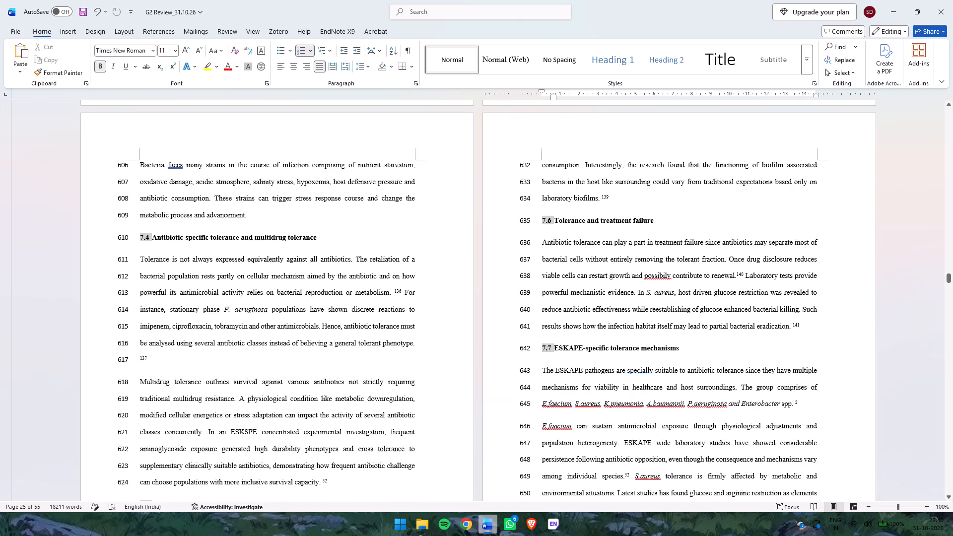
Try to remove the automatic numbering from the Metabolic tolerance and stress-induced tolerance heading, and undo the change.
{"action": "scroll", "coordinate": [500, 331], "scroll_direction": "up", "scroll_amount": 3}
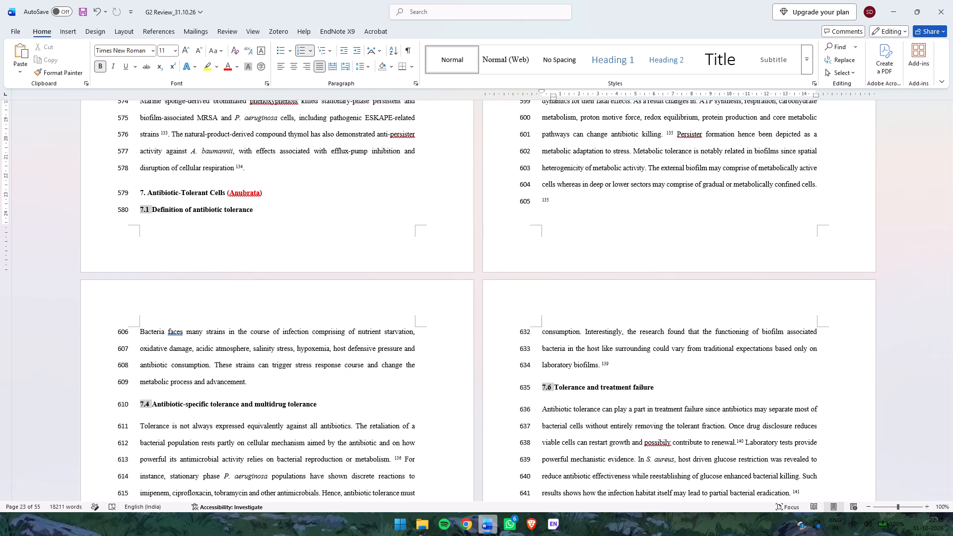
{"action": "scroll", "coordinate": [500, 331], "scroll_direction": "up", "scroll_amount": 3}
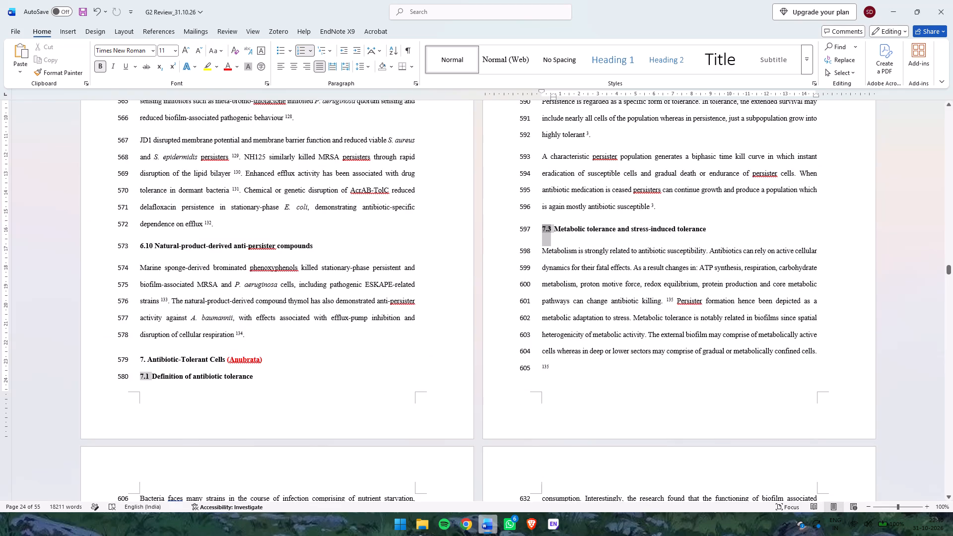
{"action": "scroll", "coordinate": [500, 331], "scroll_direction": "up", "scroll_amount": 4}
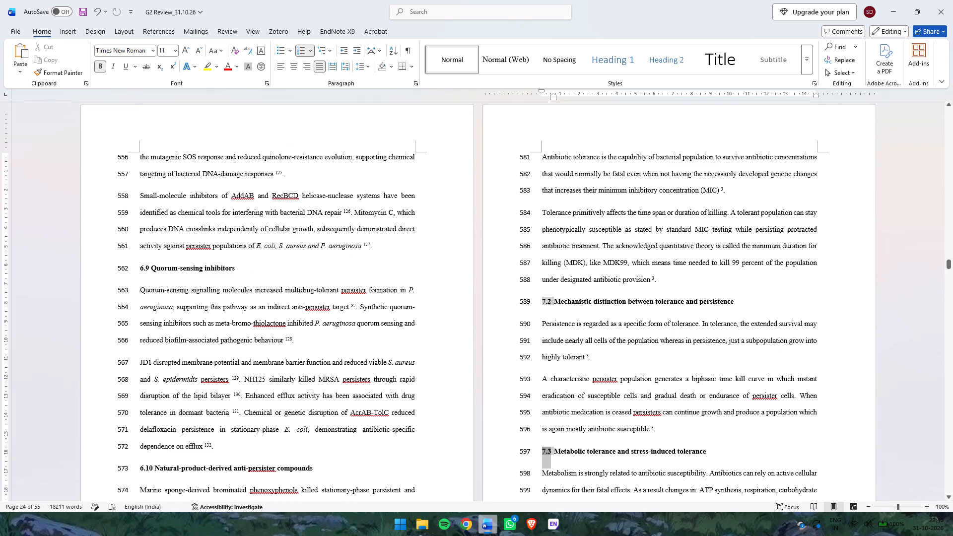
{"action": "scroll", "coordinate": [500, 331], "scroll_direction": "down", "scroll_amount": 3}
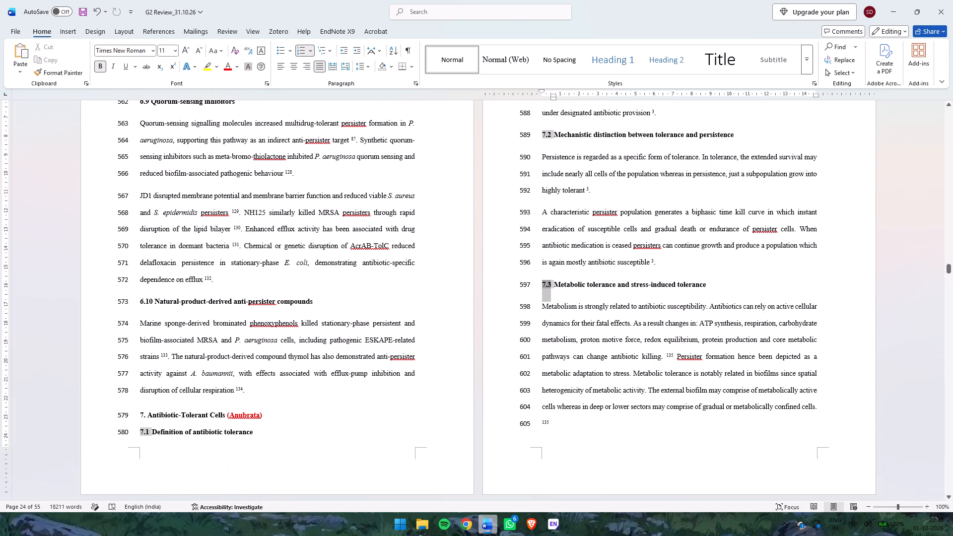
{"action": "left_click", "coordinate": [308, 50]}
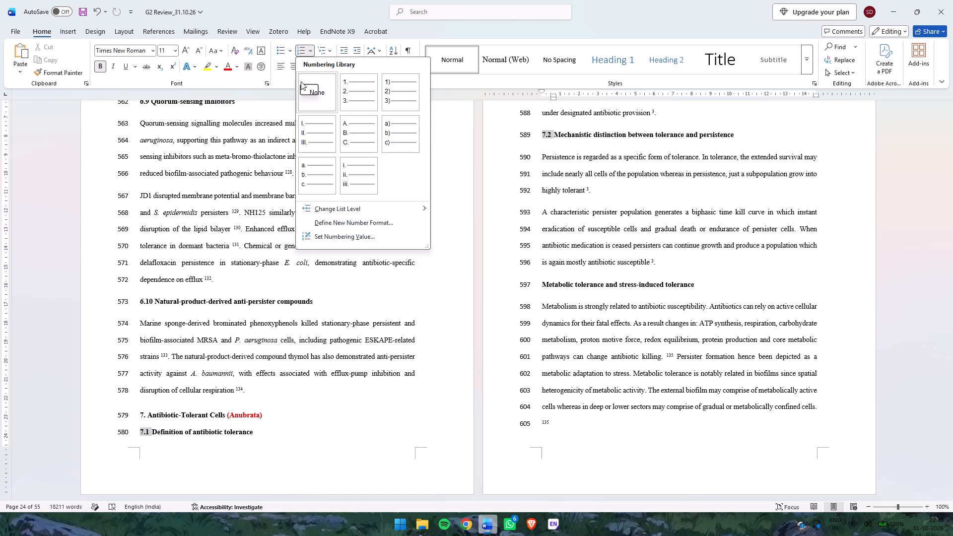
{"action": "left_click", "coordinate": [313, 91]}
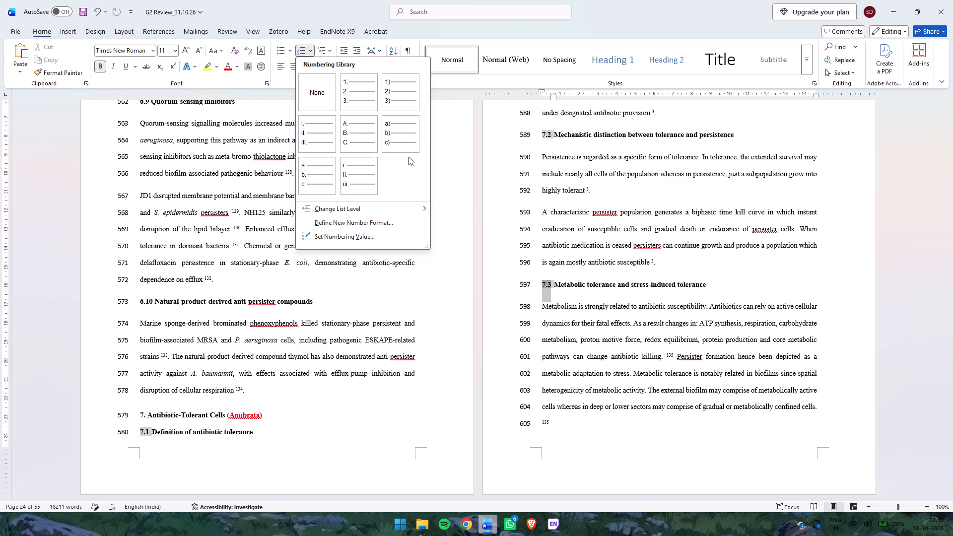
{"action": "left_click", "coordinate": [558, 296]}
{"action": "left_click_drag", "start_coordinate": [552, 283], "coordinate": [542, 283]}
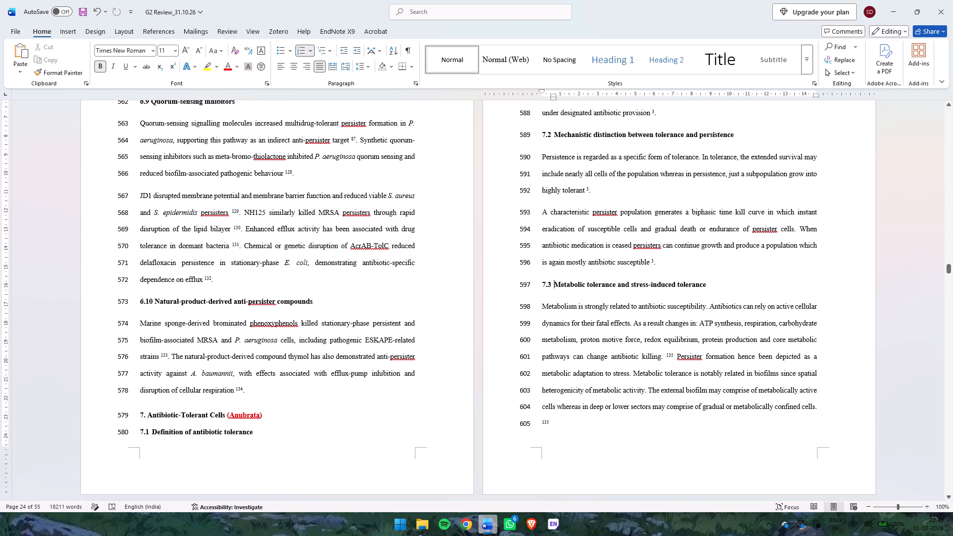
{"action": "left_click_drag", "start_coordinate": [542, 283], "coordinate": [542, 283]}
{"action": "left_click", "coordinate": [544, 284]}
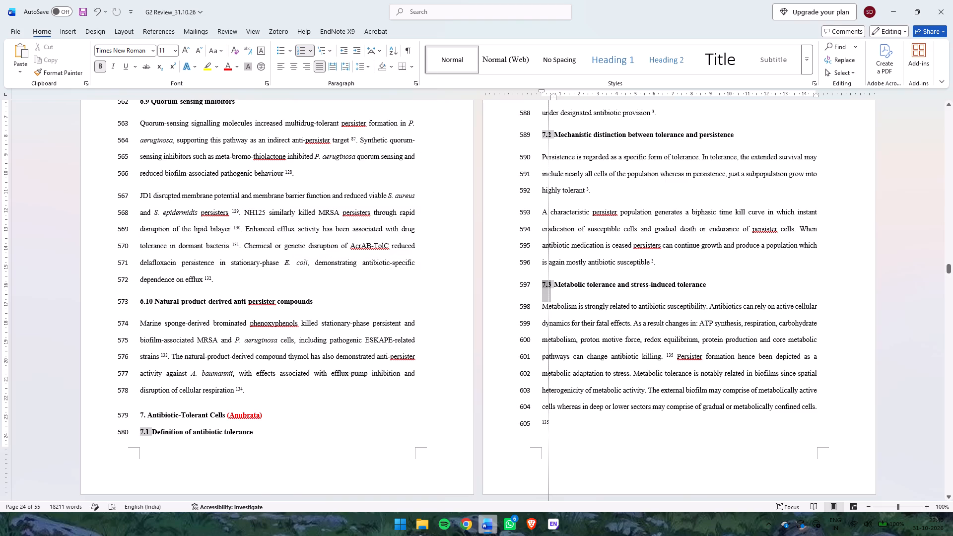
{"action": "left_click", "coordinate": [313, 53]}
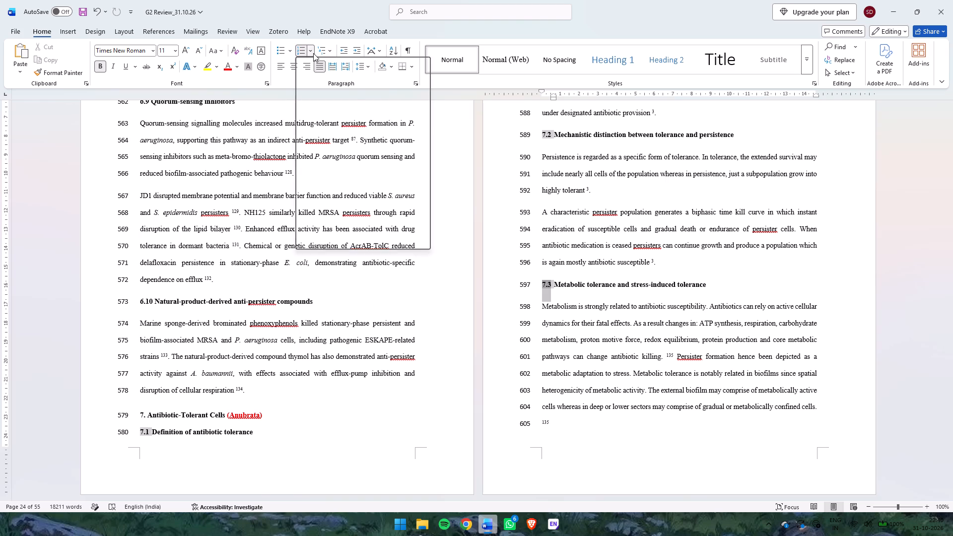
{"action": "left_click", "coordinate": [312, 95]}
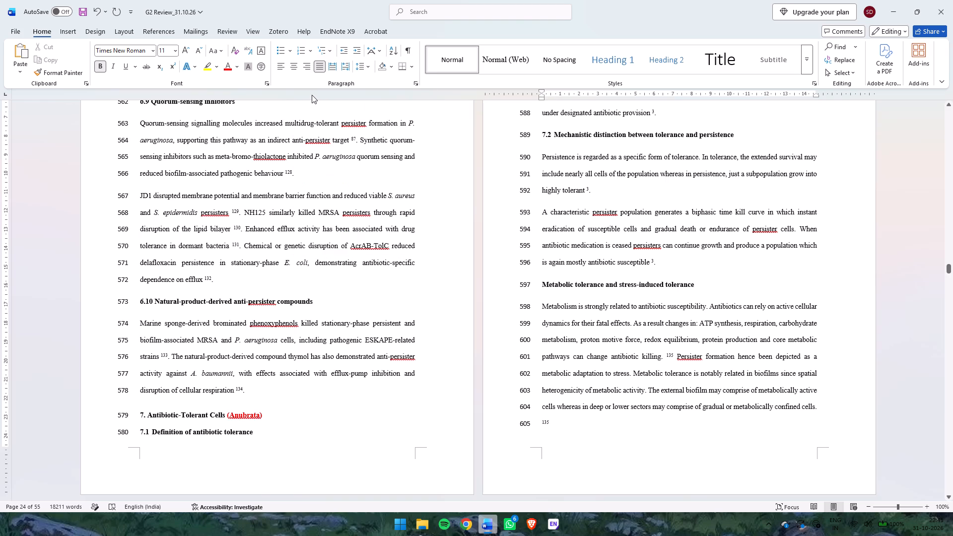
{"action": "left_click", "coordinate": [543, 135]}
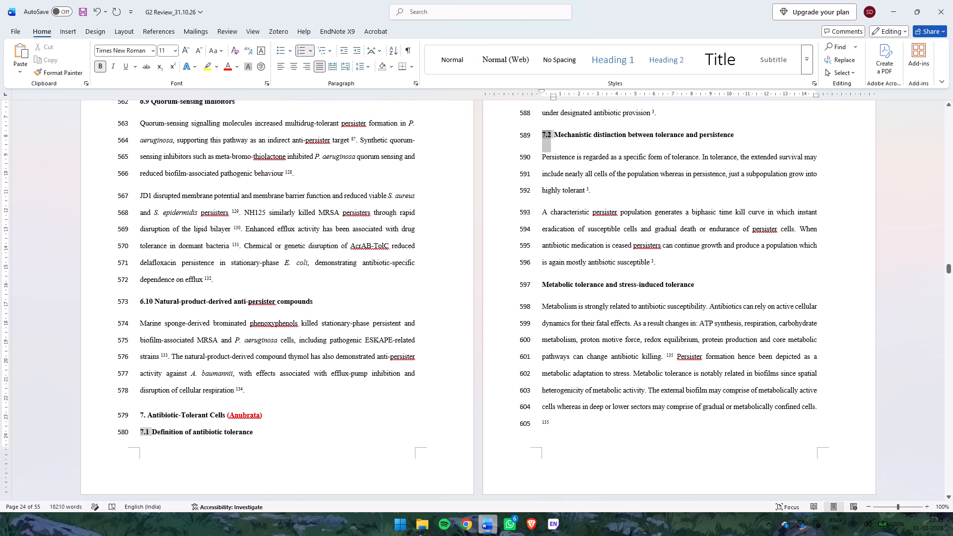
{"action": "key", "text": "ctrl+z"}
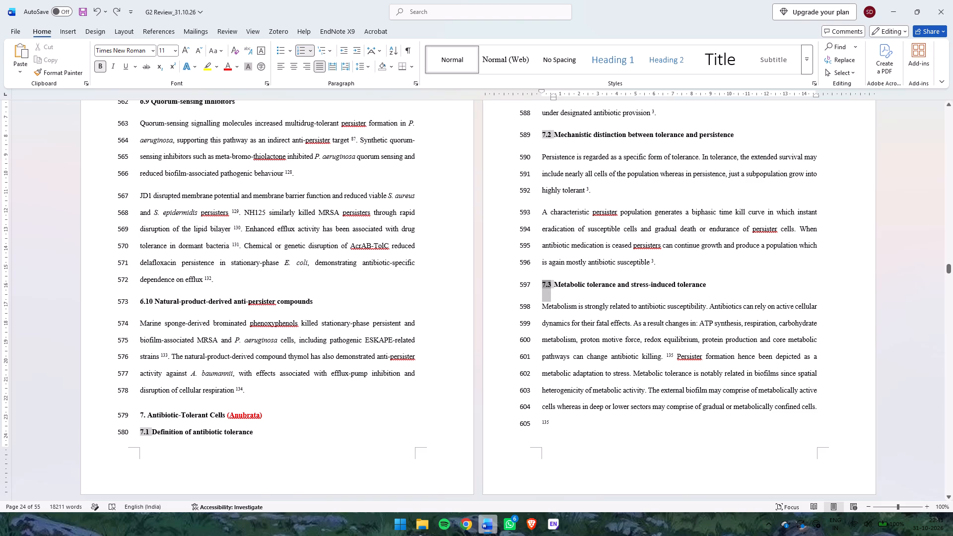
Check the heading numbers of the Antibiotic-Tolerant Cells subsections against those of the small-molecule subsections that follow.
{"action": "scroll", "coordinate": [669, 343], "scroll_direction": "up", "scroll_amount": 1}
{"action": "scroll", "coordinate": [666, 340], "scroll_direction": "down", "scroll_amount": 1}
{"action": "scroll", "coordinate": [664, 340], "scroll_direction": "up", "scroll_amount": 4}
{"action": "scroll", "coordinate": [663, 339], "scroll_direction": "down", "scroll_amount": 5}
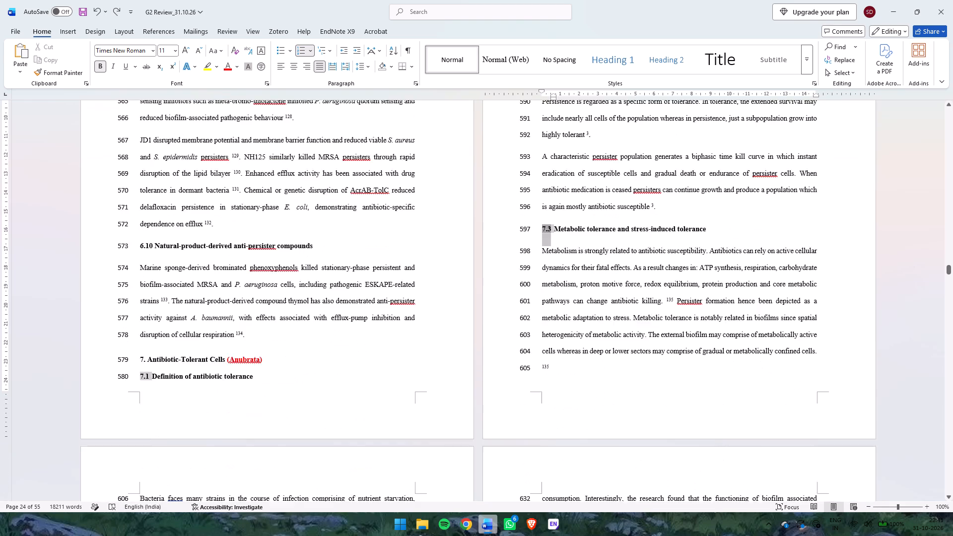
{"action": "scroll", "coordinate": [662, 339], "scroll_direction": "down", "scroll_amount": 3}
{"action": "scroll", "coordinate": [617, 345], "scroll_direction": "down", "scroll_amount": 1}
{"action": "scroll", "coordinate": [546, 387], "scroll_direction": "down", "scroll_amount": 2}
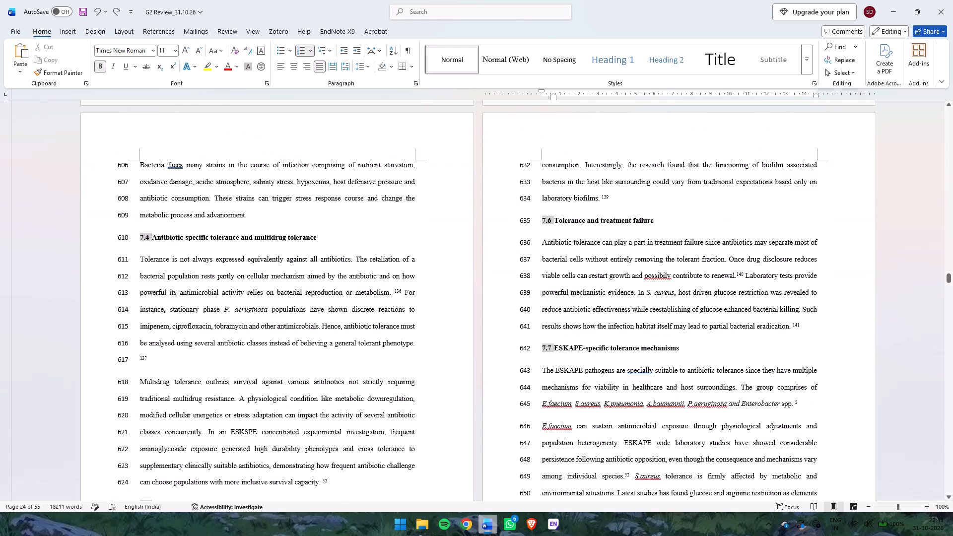
{"action": "scroll", "coordinate": [544, 387], "scroll_direction": "down", "scroll_amount": 5}
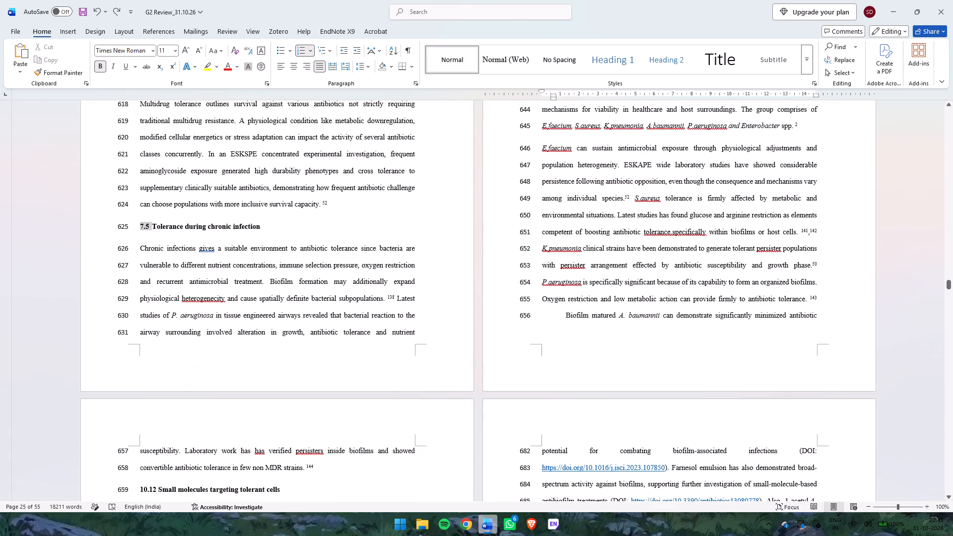
{"action": "scroll", "coordinate": [540, 380], "scroll_direction": "up", "scroll_amount": 5}
{"action": "scroll", "coordinate": [540, 380], "scroll_direction": "down", "scroll_amount": 4}
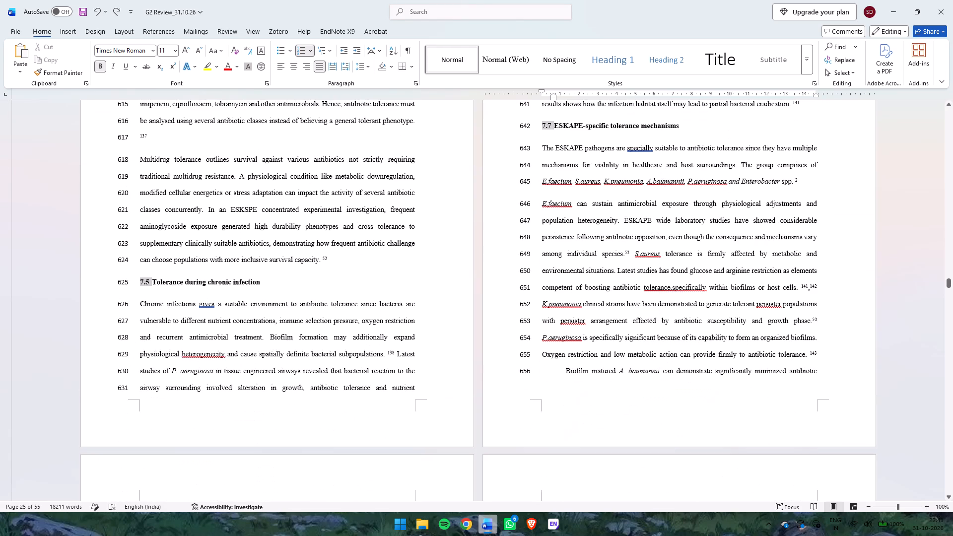
{"action": "scroll", "coordinate": [540, 380], "scroll_direction": "down", "scroll_amount": 3}
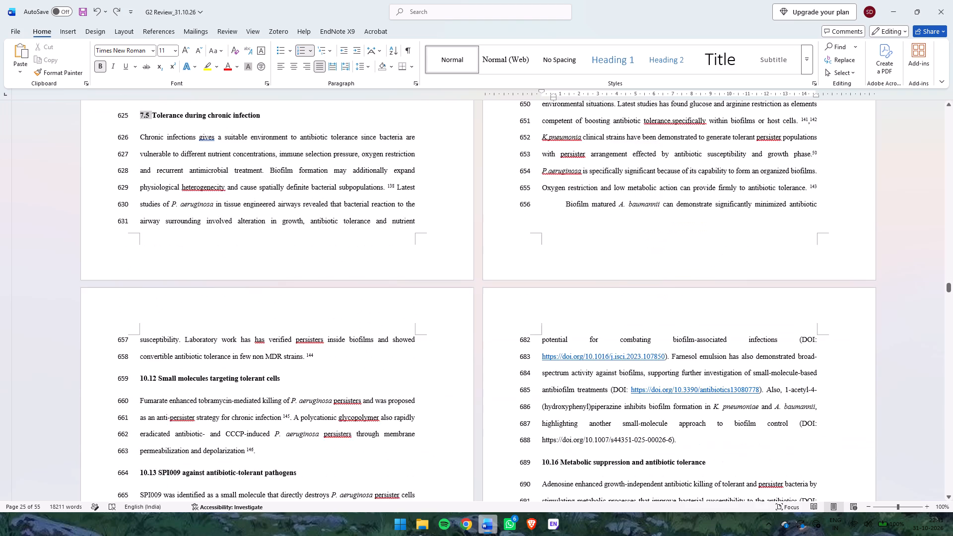
{"action": "scroll", "coordinate": [540, 380], "scroll_direction": "down", "scroll_amount": 1}
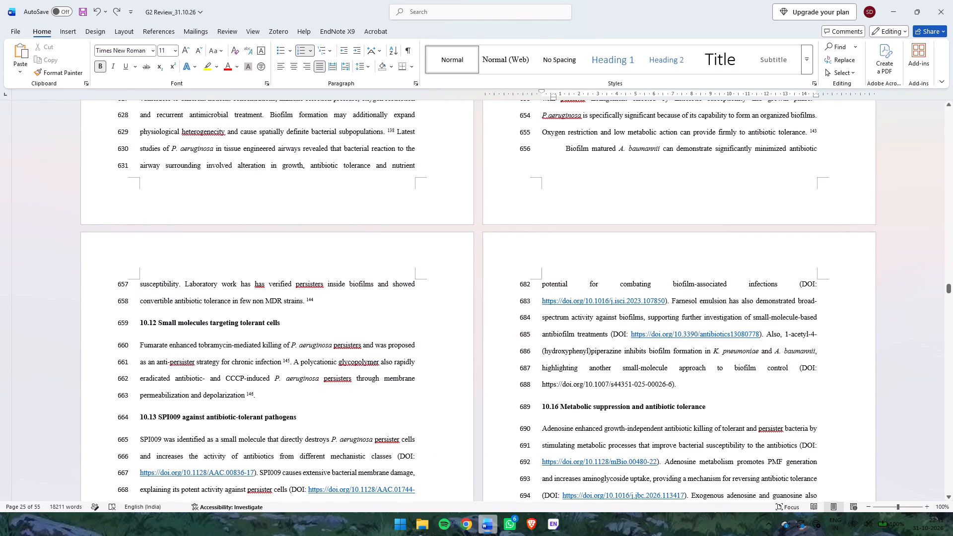
Review the preceding headings back to the Antimicrobial Peptides Against ESKAPE Persisters section to compare section order and numbering.
{"action": "scroll", "coordinate": [406, 162], "scroll_direction": "up", "scroll_amount": 9}
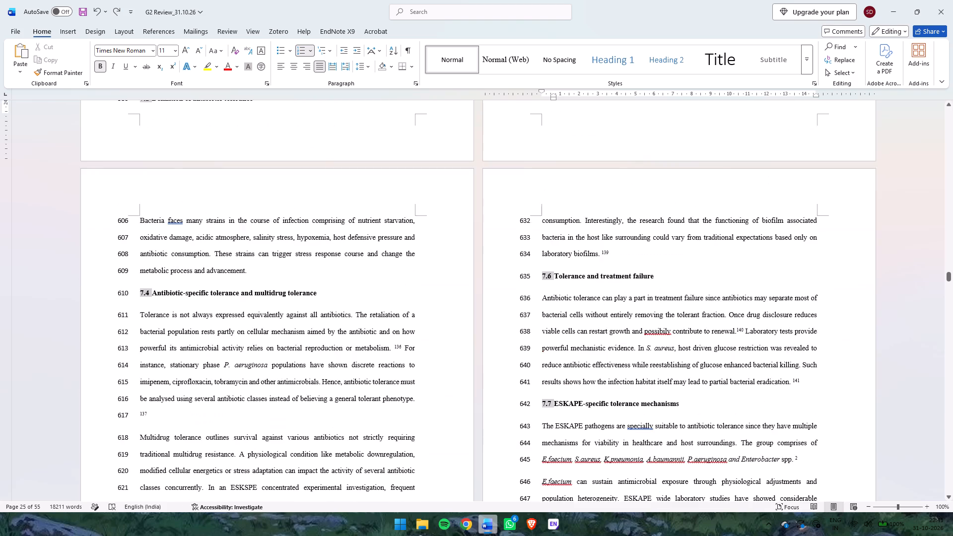
{"action": "scroll", "coordinate": [396, 170], "scroll_direction": "up", "scroll_amount": 12}
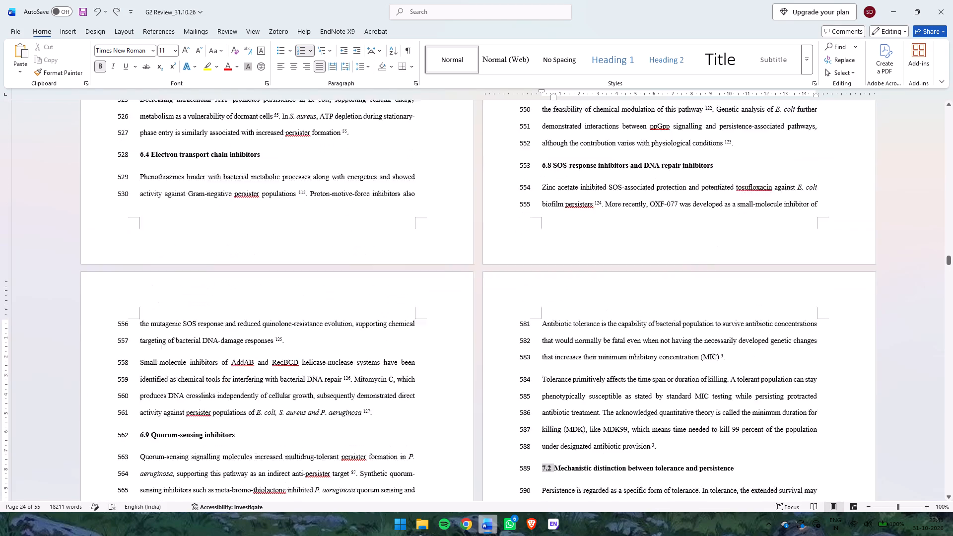
{"action": "scroll", "coordinate": [398, 168], "scroll_direction": "up", "scroll_amount": 6}
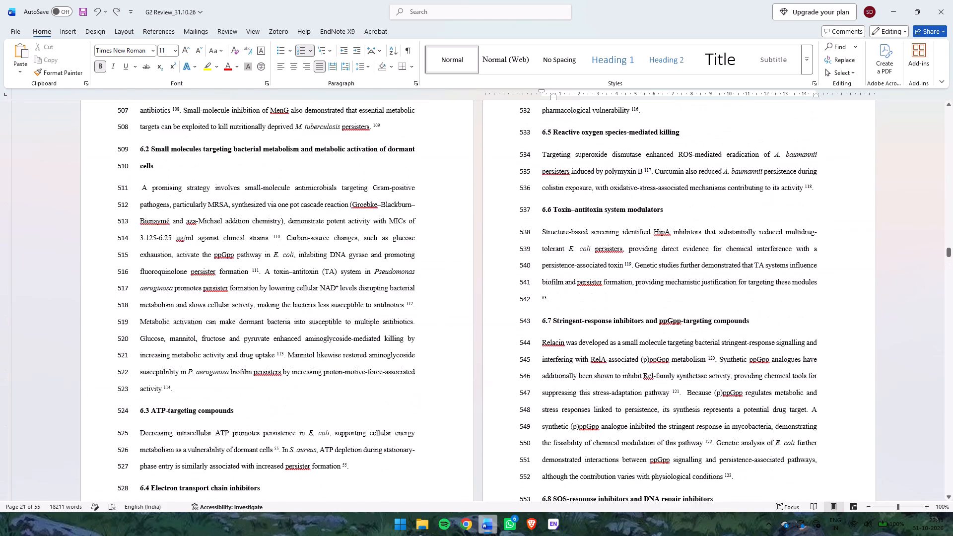
{"action": "scroll", "coordinate": [398, 168], "scroll_direction": "up", "scroll_amount": 6}
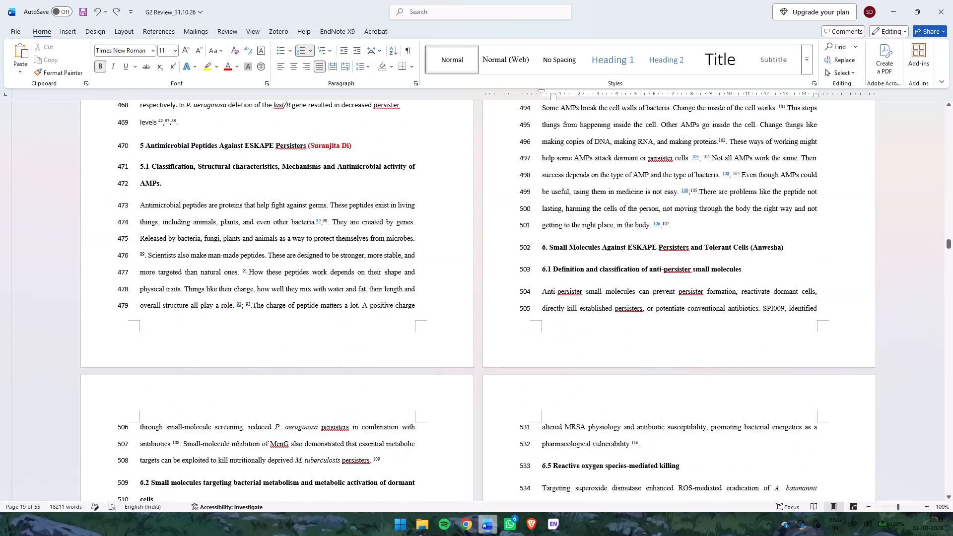
Check the numbering from the Small Molecules Against ESKAPE Persisters and Tolerant Cells section through the Antibiotic-Tolerant Cells section.
{"action": "scroll", "coordinate": [395, 171], "scroll_direction": "down", "scroll_amount": 1}
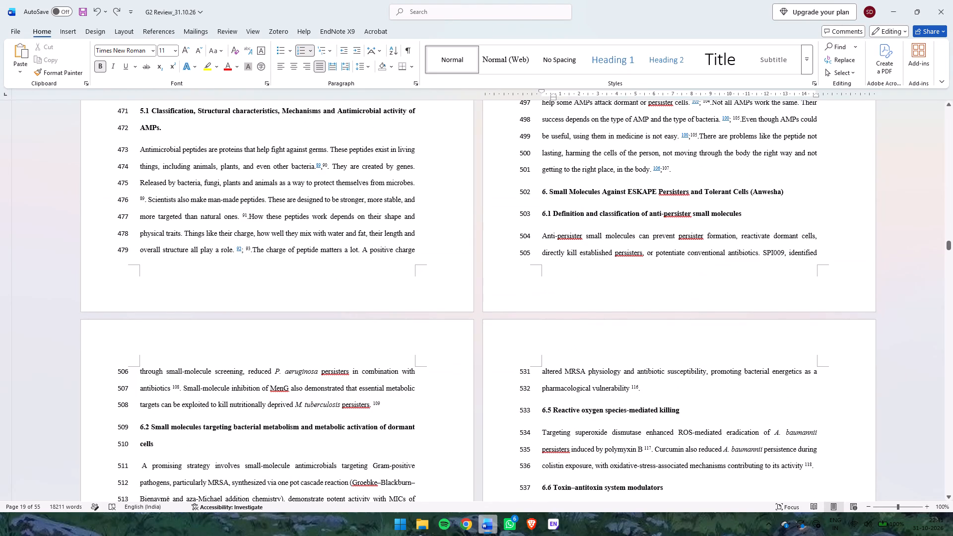
{"action": "scroll", "coordinate": [385, 186], "scroll_direction": "down", "scroll_amount": 2}
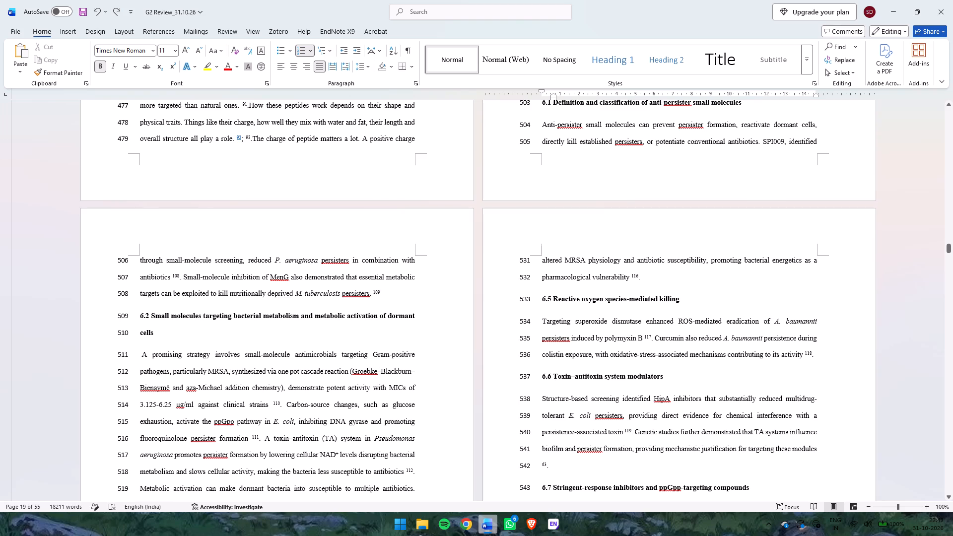
{"action": "scroll", "coordinate": [371, 230], "scroll_direction": "down", "scroll_amount": 1}
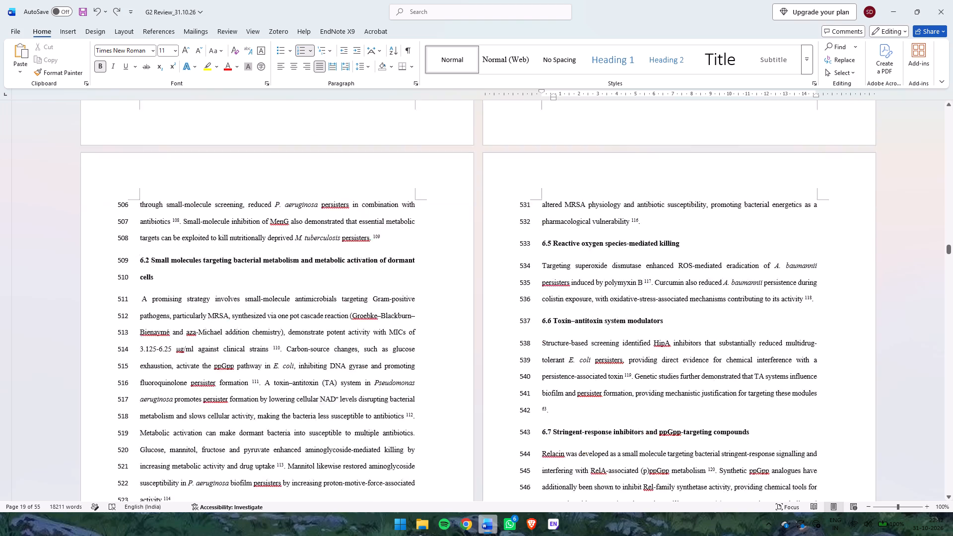
{"action": "scroll", "coordinate": [371, 230], "scroll_direction": "down", "scroll_amount": 8}
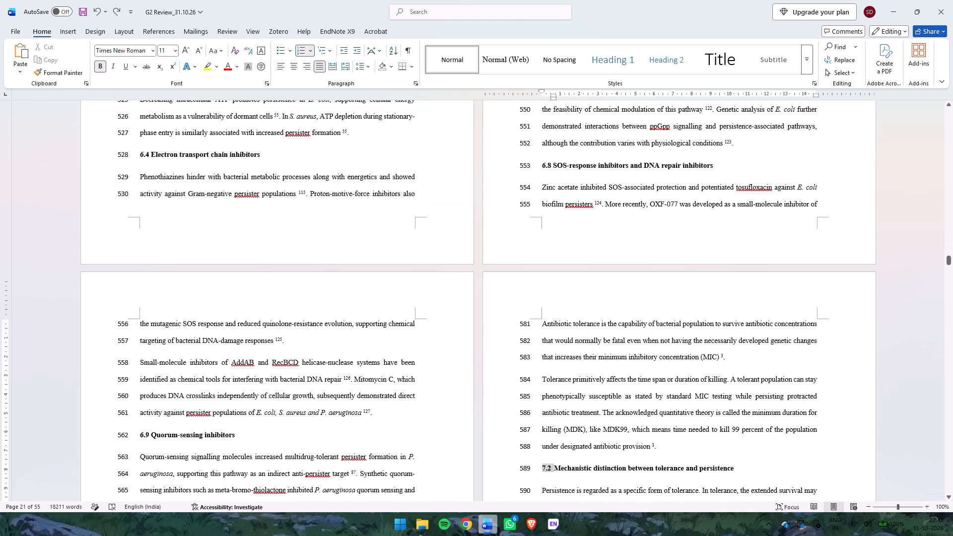
{"action": "scroll", "coordinate": [368, 251], "scroll_direction": "down", "scroll_amount": 8}
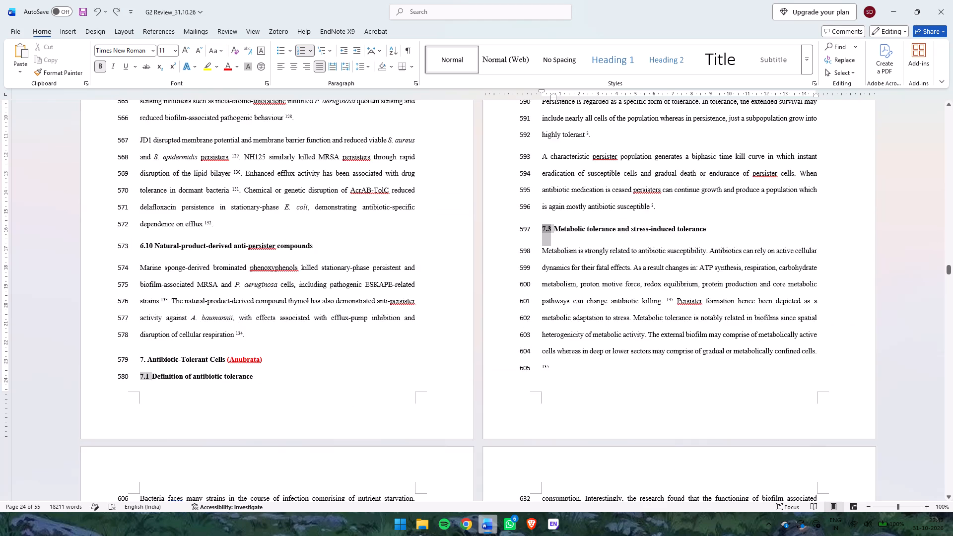
{"action": "scroll", "coordinate": [367, 251], "scroll_direction": "down", "scroll_amount": 7}
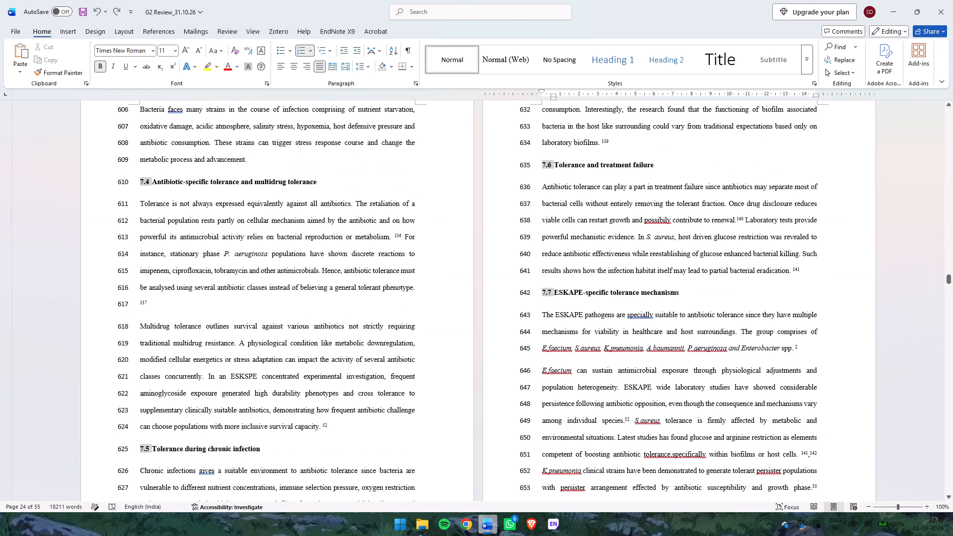
{"action": "scroll", "coordinate": [366, 252], "scroll_direction": "down", "scroll_amount": 7}
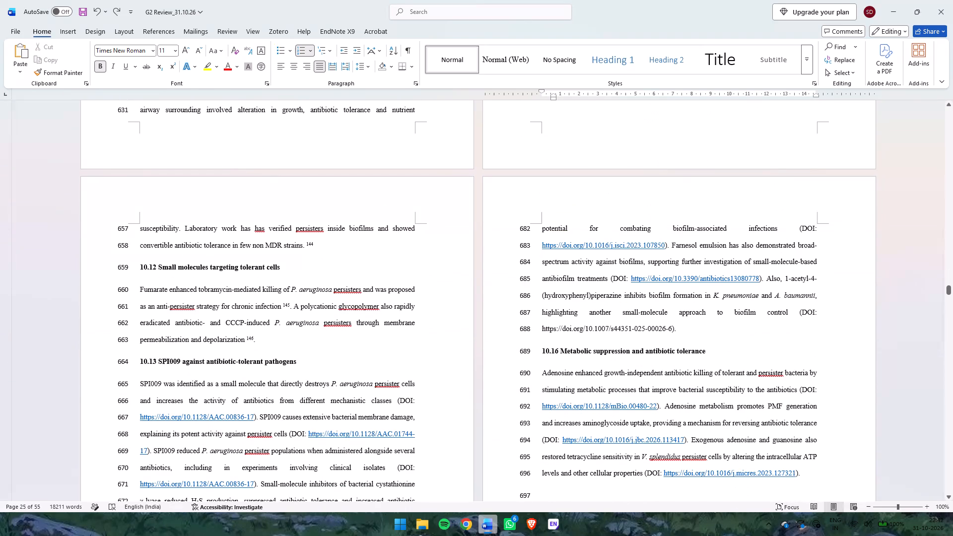
Replace the number of the Small molecules targeting tolerant cells heading with "8.".
{"action": "scroll", "coordinate": [139, 258], "scroll_direction": "up", "scroll_amount": 3}
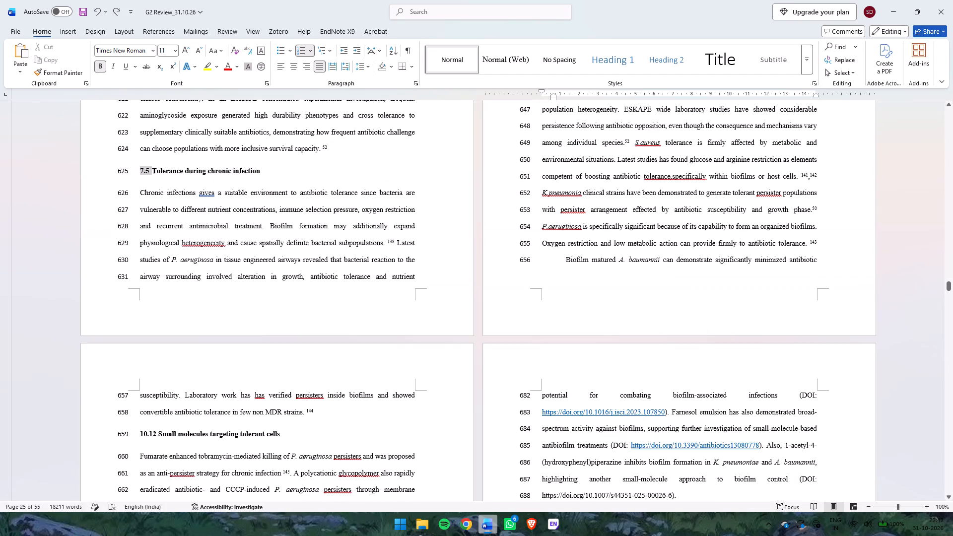
{"action": "scroll", "coordinate": [137, 256], "scroll_direction": "up", "scroll_amount": 1}
{"action": "scroll", "coordinate": [137, 257], "scroll_direction": "down", "scroll_amount": 2}
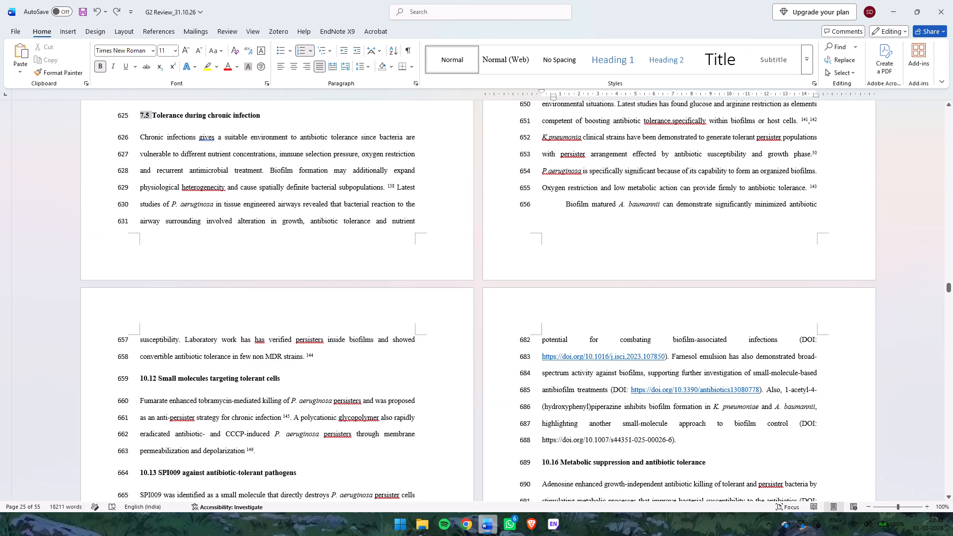
{"action": "scroll", "coordinate": [127, 363], "scroll_direction": "down", "scroll_amount": 2}
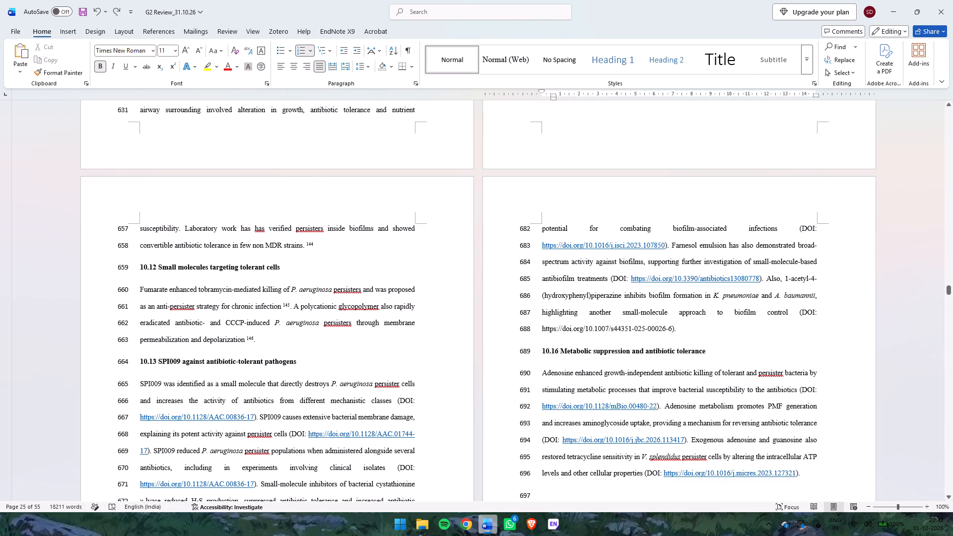
{"action": "left_click_drag", "start_coordinate": [139, 269], "coordinate": [151, 266]}
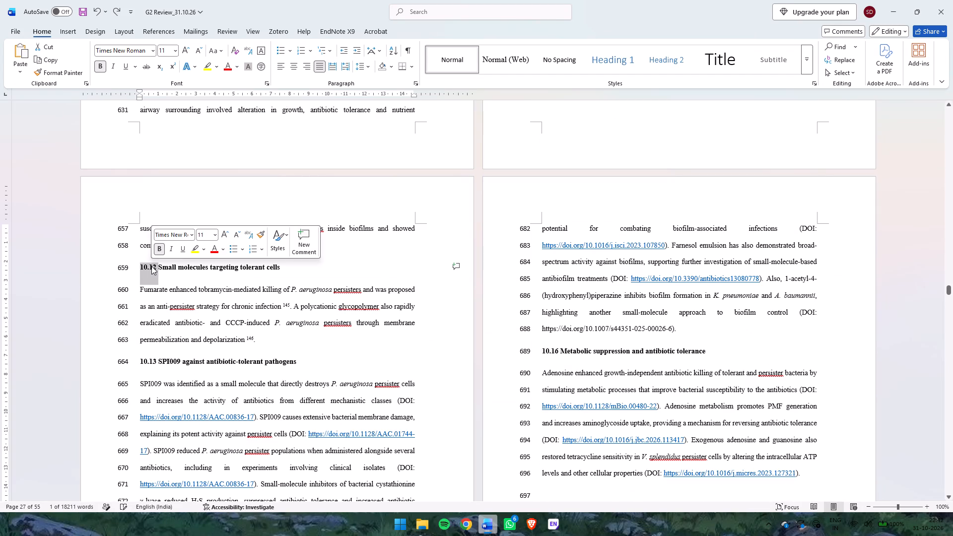
{"action": "key", "text": "8"}
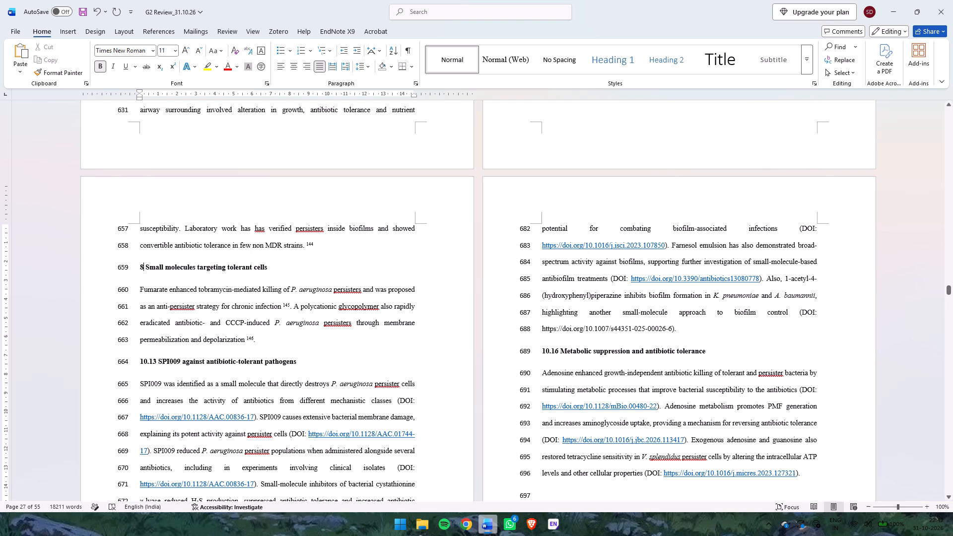
{"action": "key", "text": "period"}
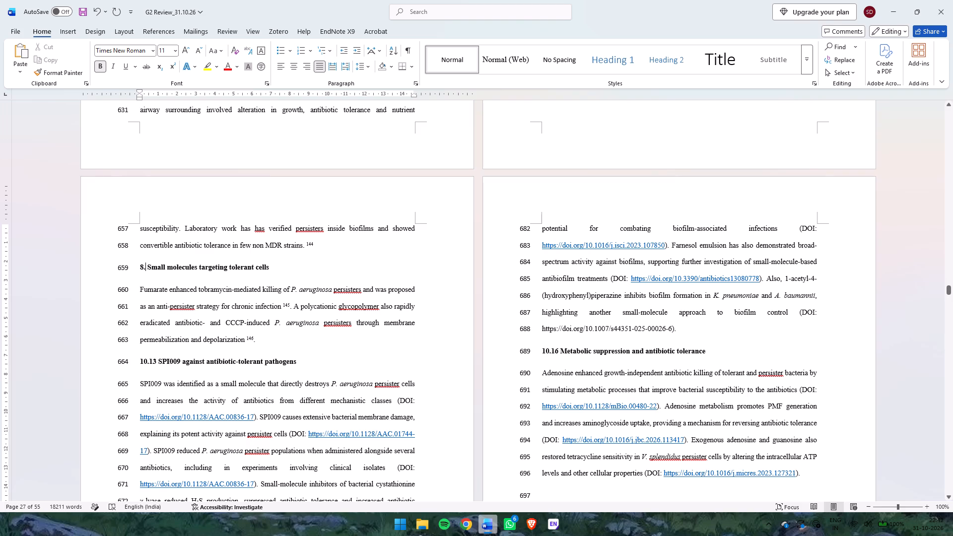
Renumber the SPI009 against antibiotic-tolerant pathogens heading as 8.1 and the Efflux pump inhibitors heading as 8.2.
{"action": "left_click_drag", "start_coordinate": [140, 361], "coordinate": [152, 361]}
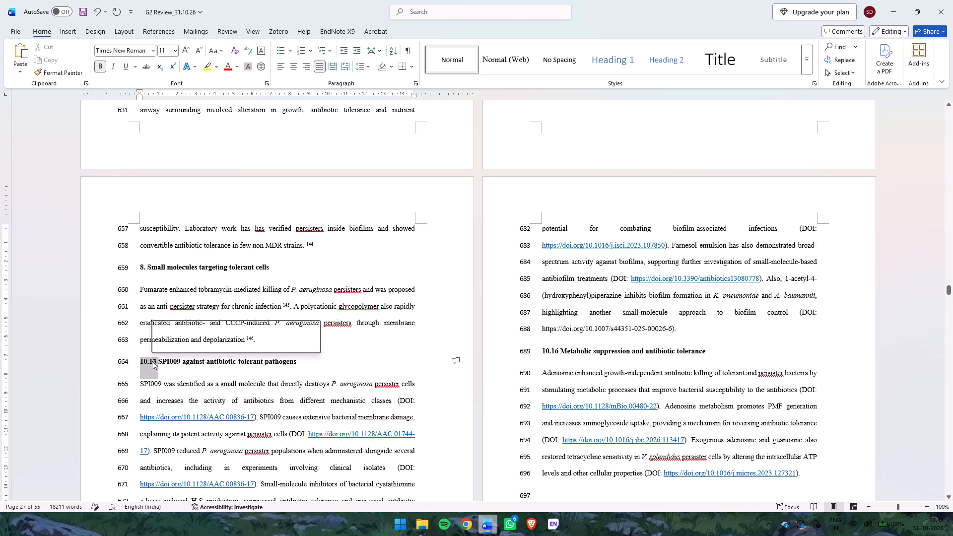
{"action": "type", "text": "8.1"}
{"action": "scroll", "coordinate": [159, 363], "scroll_direction": "down", "scroll_amount": 3}
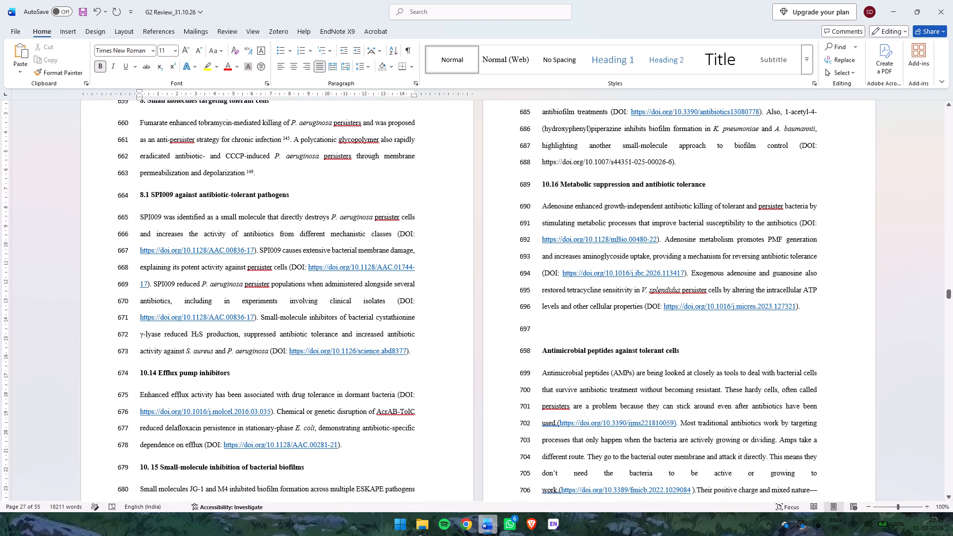
{"action": "left_click_drag", "start_coordinate": [138, 374], "coordinate": [157, 375]}
{"action": "key", "text": "8"}
{"action": "type", "text": ".1"}
{"action": "key", "text": "BackSpace"}
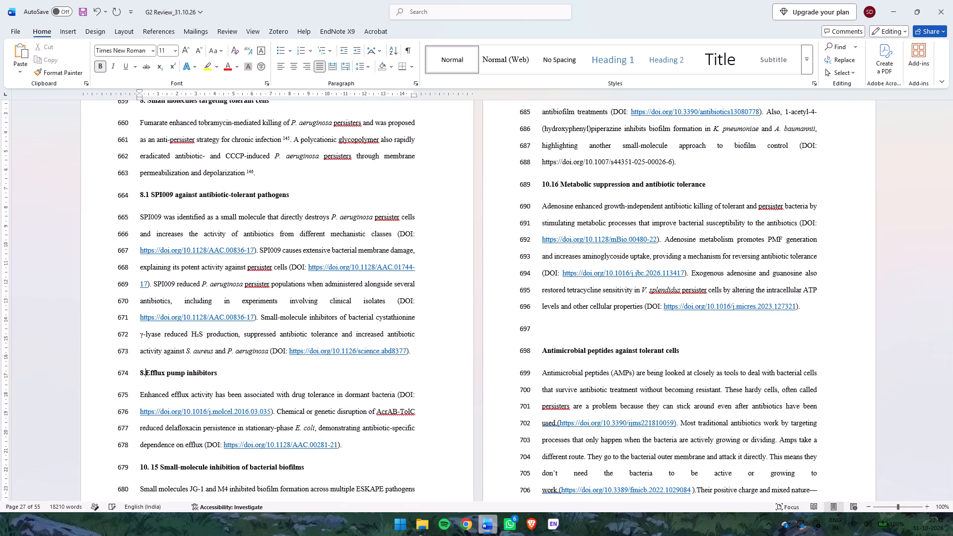
{"action": "type", "text": "2"}
{"action": "key", "text": "space"}
Renumber the Small-molecule inhibition of bacterial biofilms heading as 8.3 and the Metabolic suppression and antibiotic tolerance heading as 8.4.
{"action": "scroll", "coordinate": [130, 376], "scroll_direction": "down", "scroll_amount": 1}
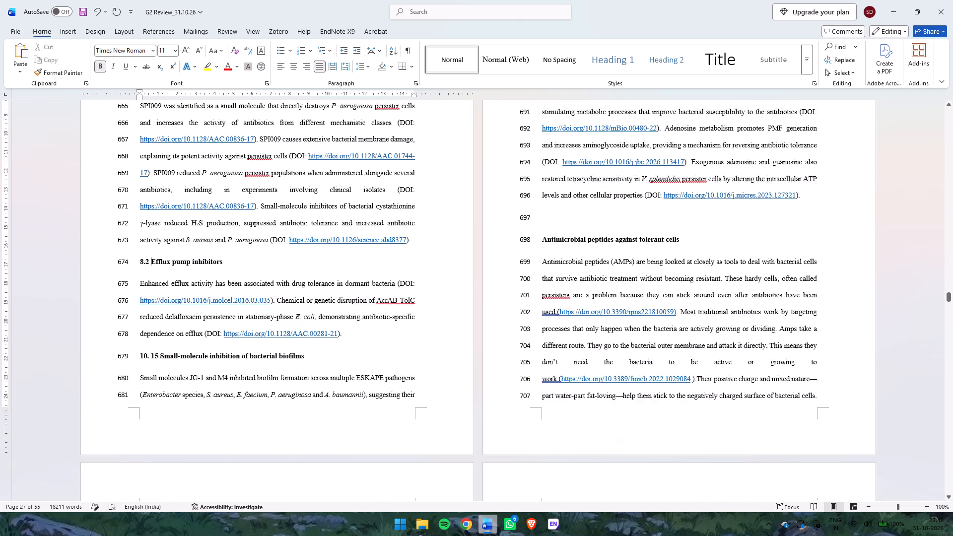
{"action": "scroll", "coordinate": [133, 378], "scroll_direction": "down", "scroll_amount": 2}
{"action": "left_click_drag", "start_coordinate": [139, 299], "coordinate": [148, 299]}
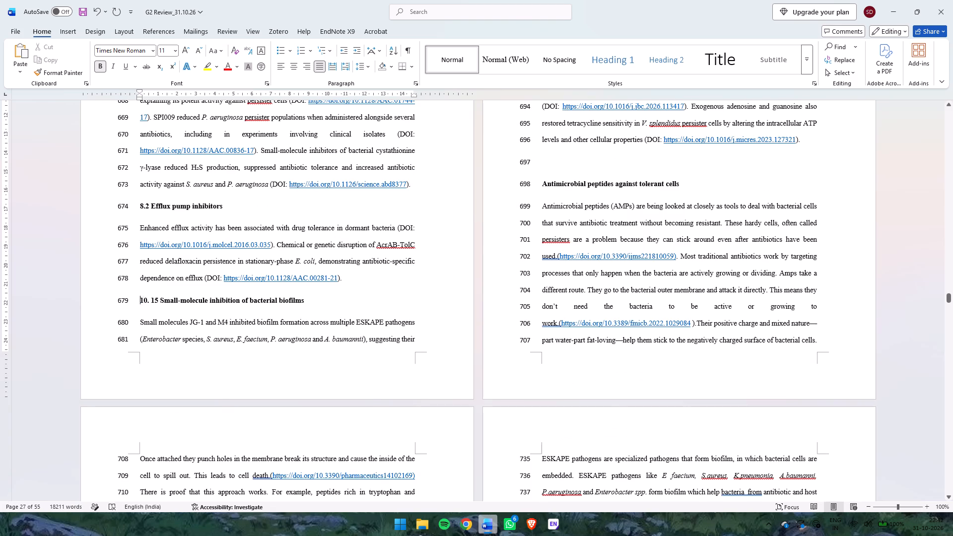
{"action": "left_click_drag", "start_coordinate": [148, 299], "coordinate": [156, 300]}
{"action": "key", "text": "8"}
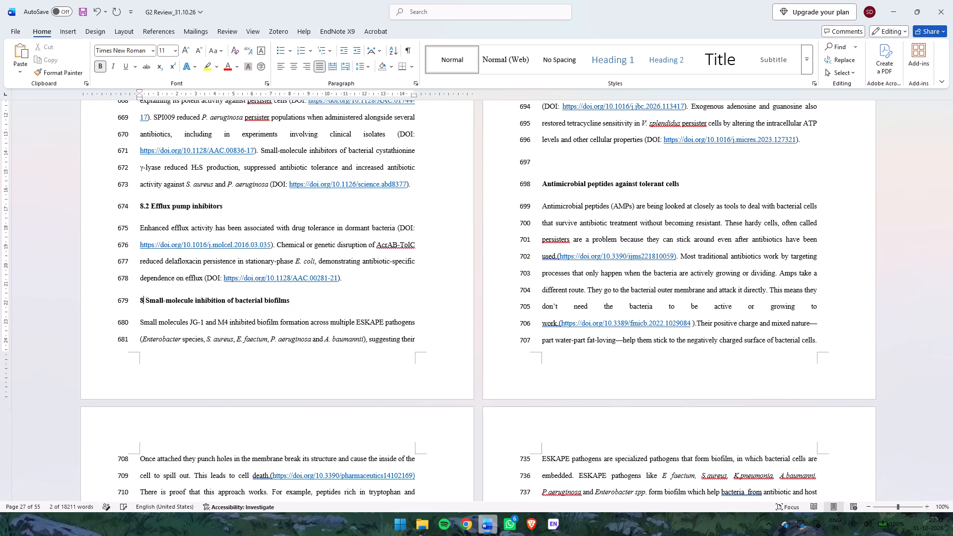
{"action": "key", "text": "period"}
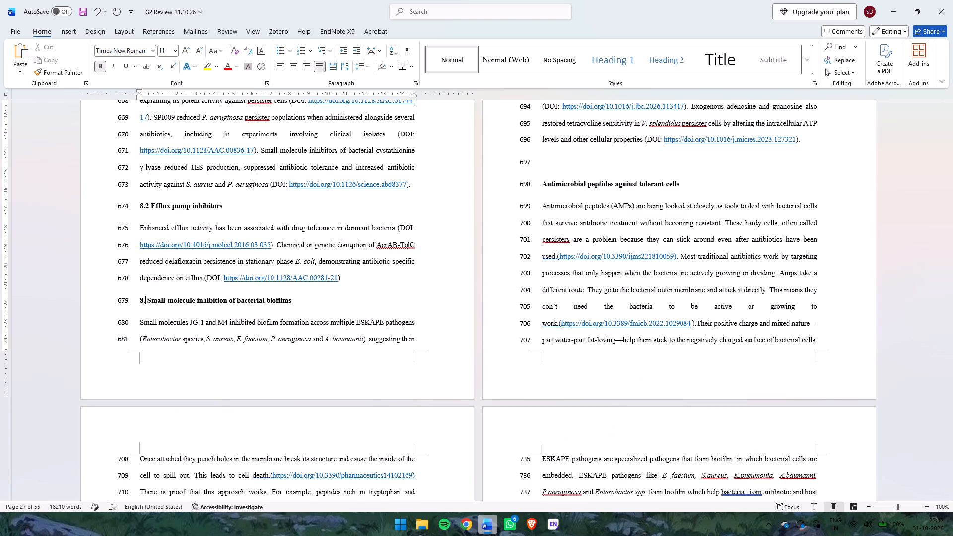
{"action": "key", "text": "3"}
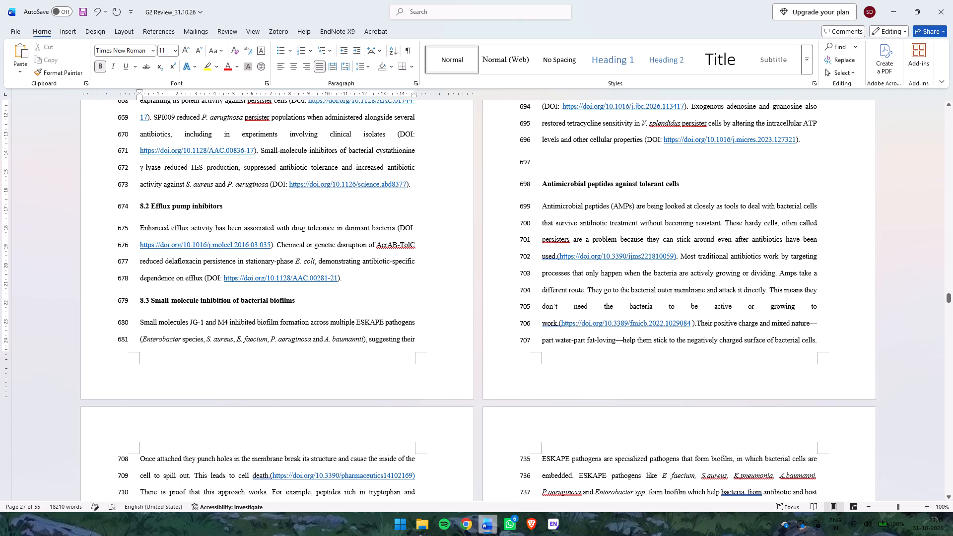
{"action": "scroll", "coordinate": [524, 311], "scroll_direction": "up", "scroll_amount": 5}
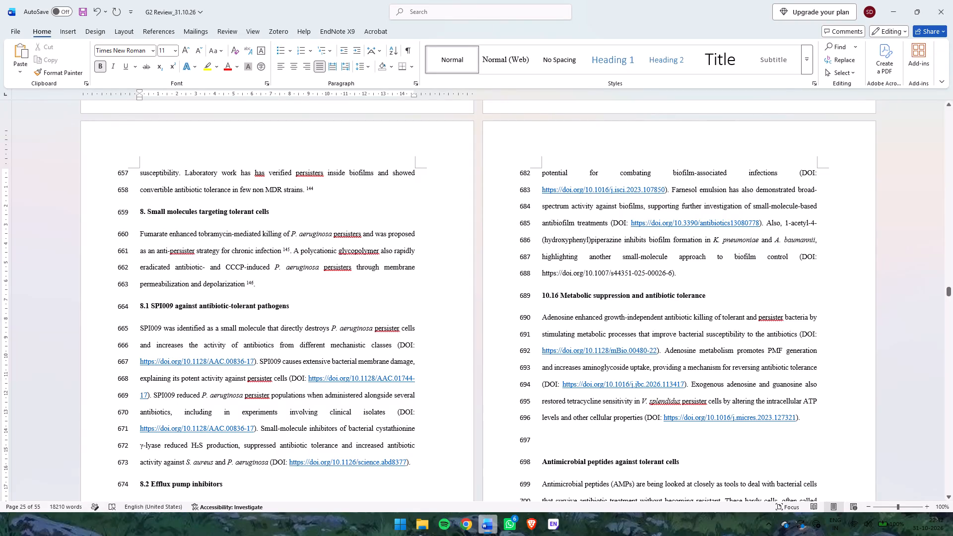
{"action": "left_click_drag", "start_coordinate": [544, 295], "coordinate": [561, 292]}
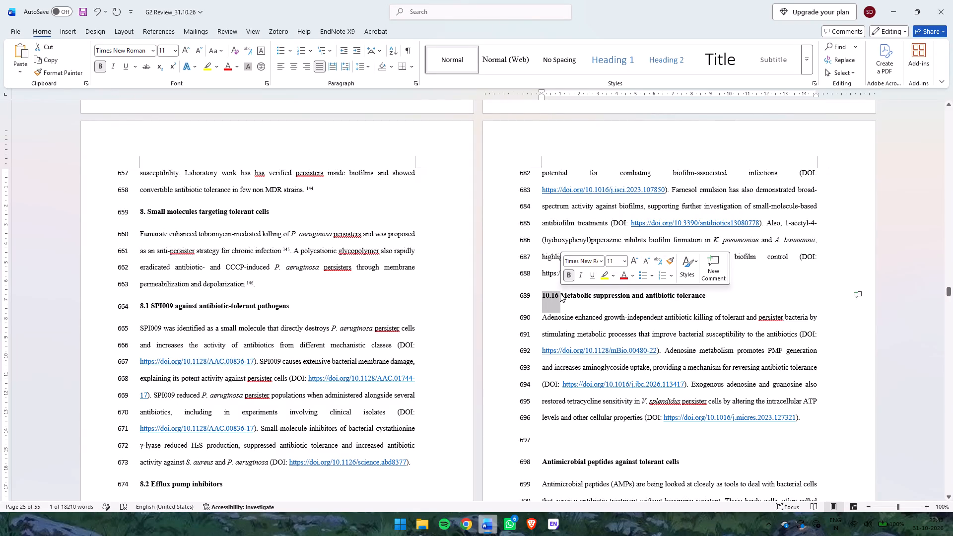
{"action": "type", "text": "8.4"}
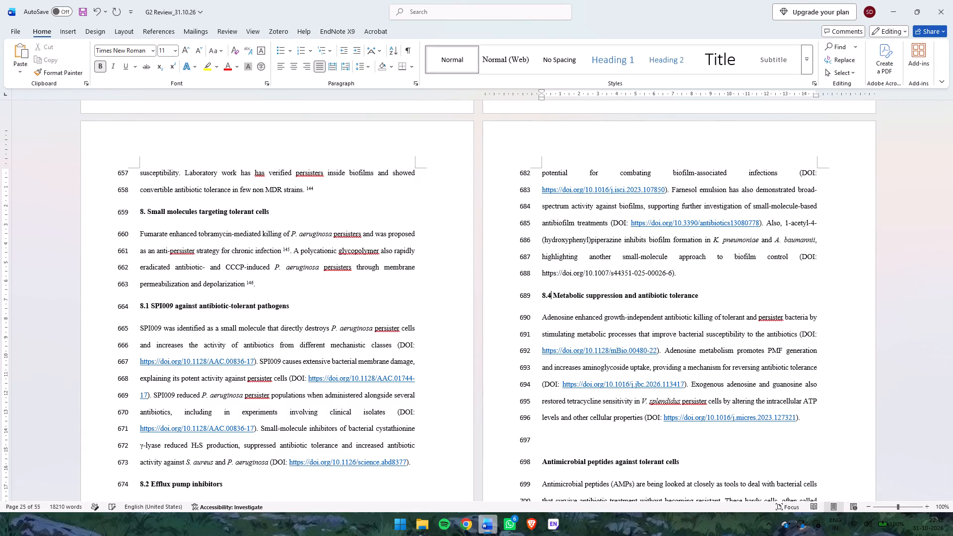
Delete the empty line above the Antimicrobial peptides against tolerant cells heading.
{"action": "scroll", "coordinate": [557, 298], "scroll_direction": "down", "scroll_amount": 1}
{"action": "scroll", "coordinate": [516, 321], "scroll_direction": "down", "scroll_amount": 3}
{"action": "scroll", "coordinate": [516, 322], "scroll_direction": "up", "scroll_amount": 1}
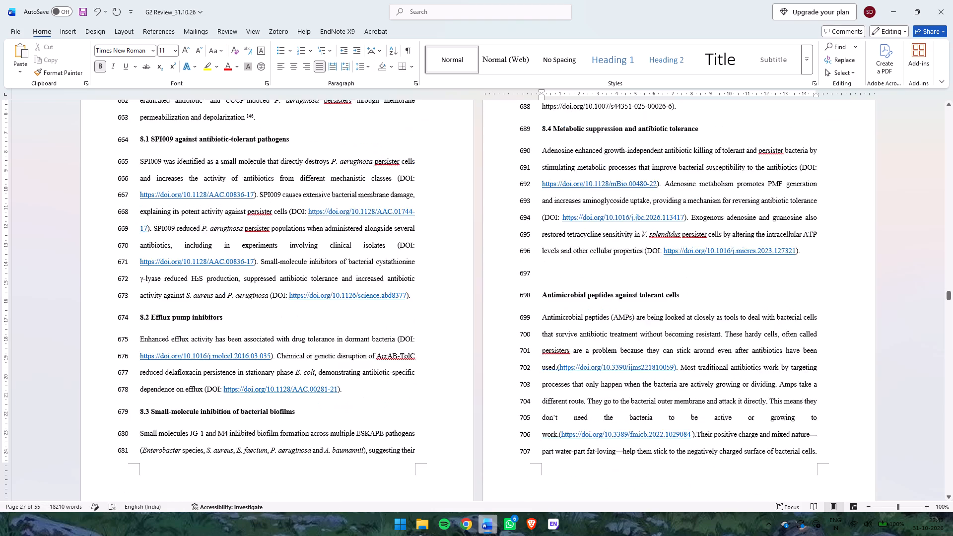
{"action": "scroll", "coordinate": [516, 322], "scroll_direction": "up", "scroll_amount": 1}
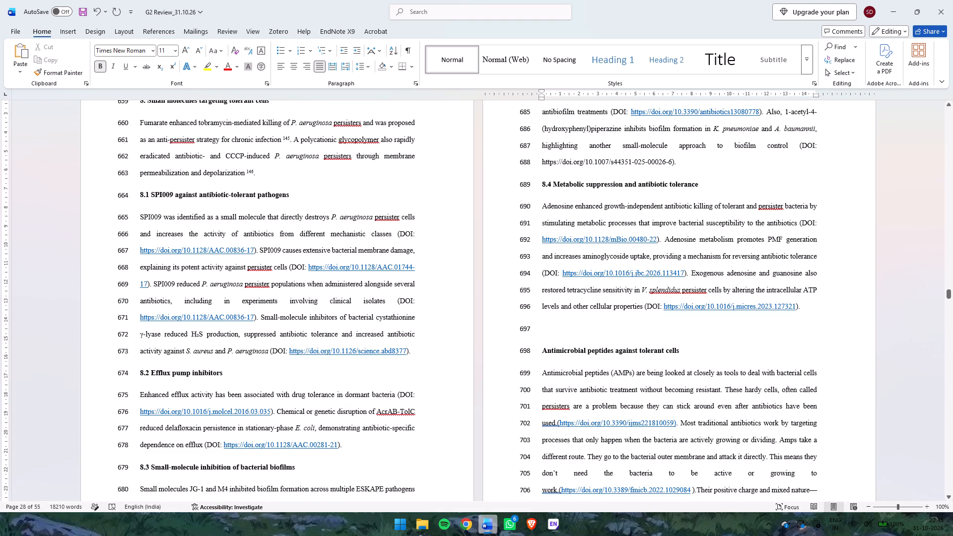
{"action": "left_click", "coordinate": [555, 324]}
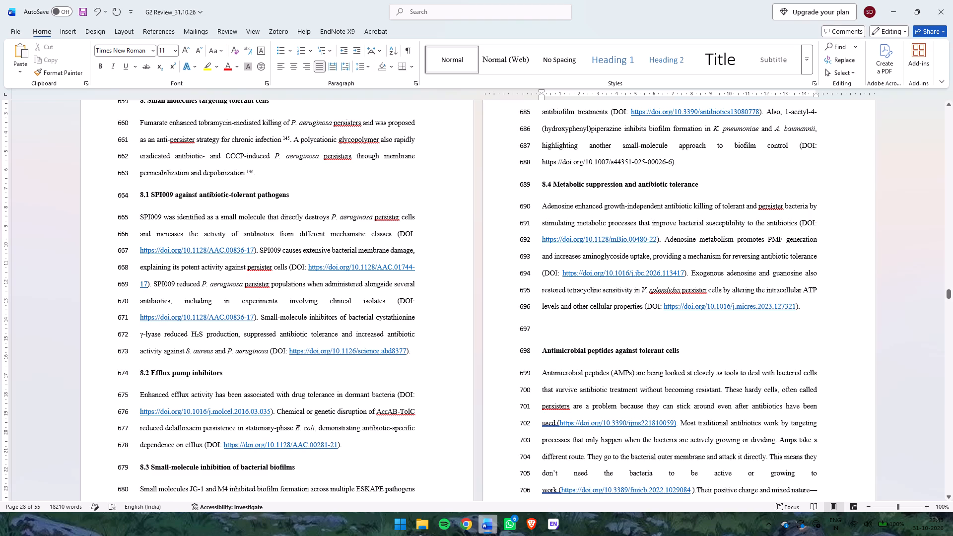
{"action": "key", "text": "BackSpace"}
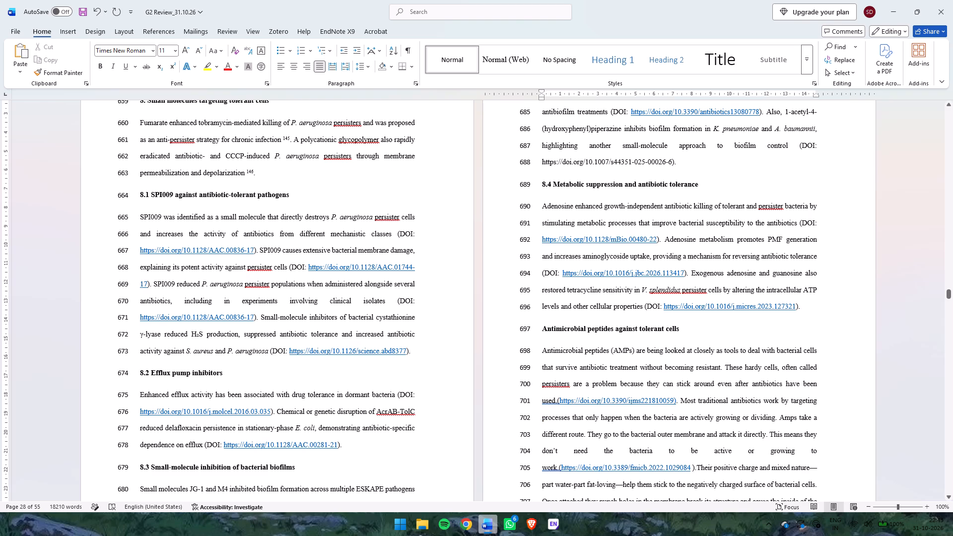
Add the section number "9." before the Antimicrobial peptides against tolerant cells heading.
{"action": "left_click", "coordinate": [541, 332]}
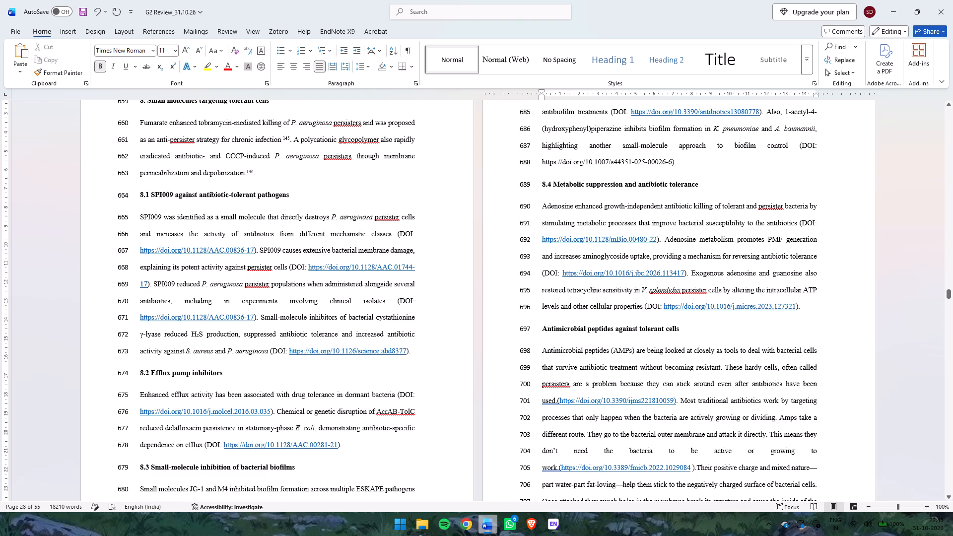
{"action": "type", "text": "9."}
{"action": "key", "text": "space"}
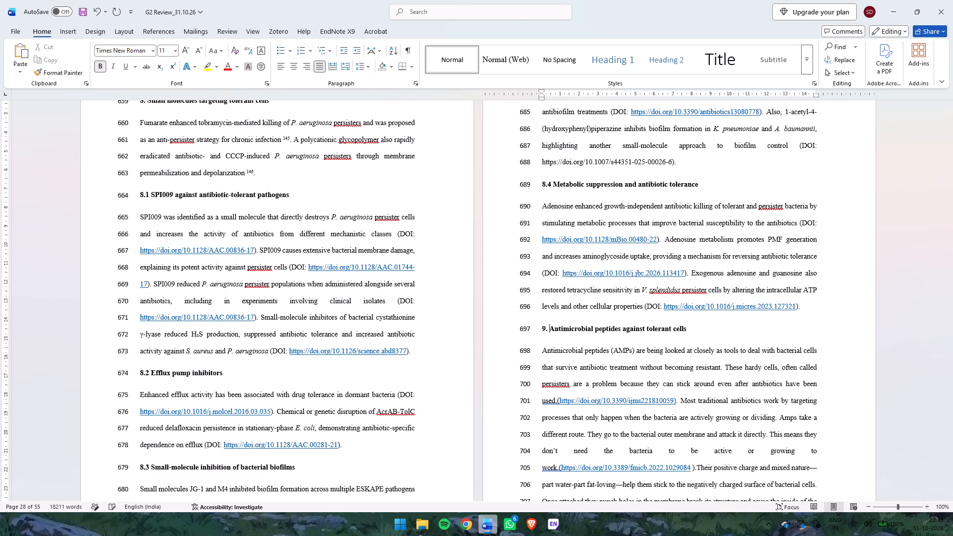
Change the section number of the Biofilm Dormancy in ESKAPE Pathogens heading to 10.
{"action": "scroll", "coordinate": [574, 302], "scroll_direction": "down", "scroll_amount": 4}
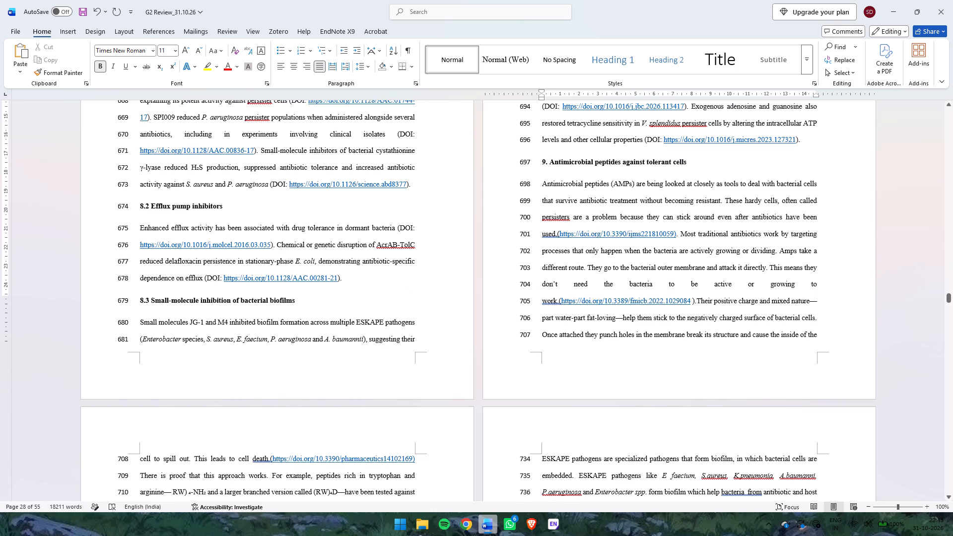
{"action": "scroll", "coordinate": [507, 342], "scroll_direction": "down", "scroll_amount": 1}
{"action": "scroll", "coordinate": [402, 384], "scroll_direction": "down", "scroll_amount": 3}
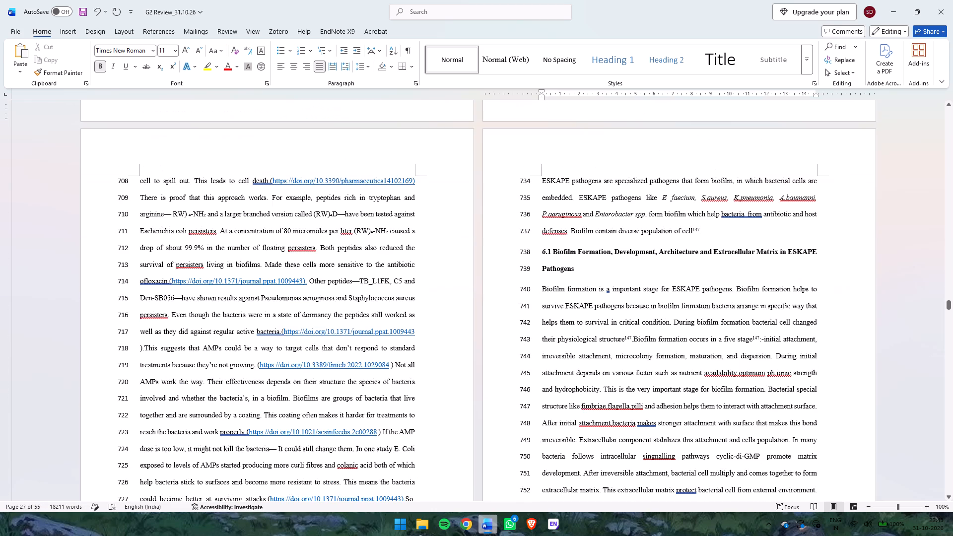
{"action": "scroll", "coordinate": [401, 384], "scroll_direction": "down", "scroll_amount": 3}
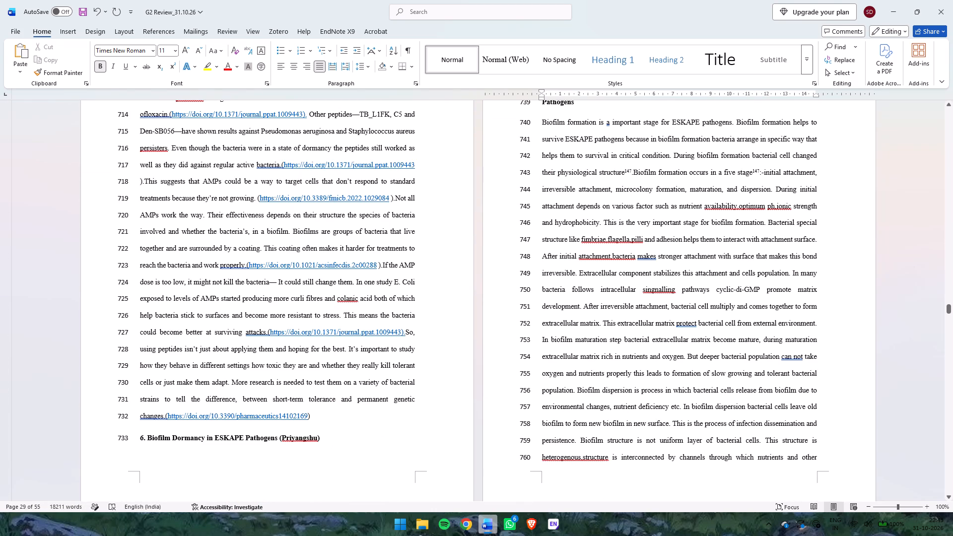
{"action": "scroll", "coordinate": [540, 352], "scroll_direction": "down", "scroll_amount": 6}
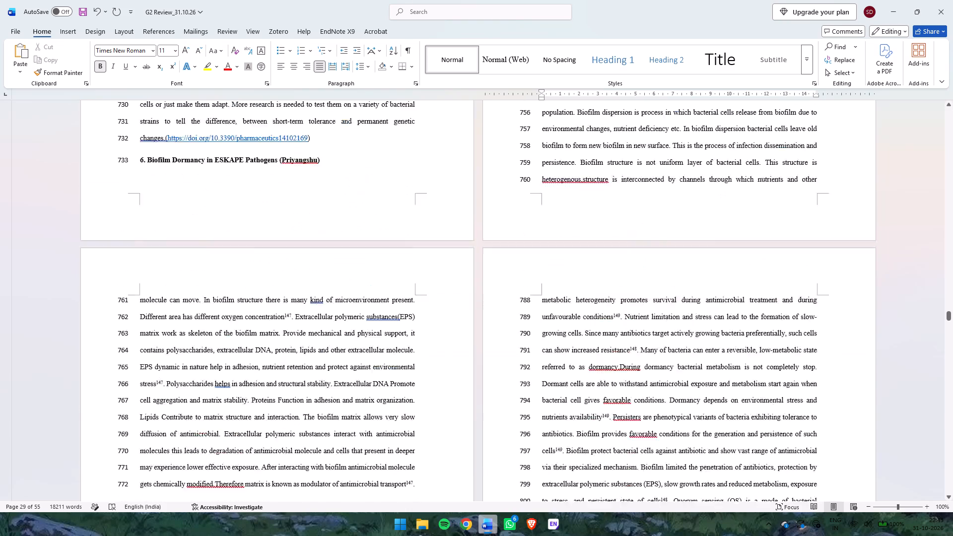
{"action": "scroll", "coordinate": [536, 359], "scroll_direction": "down", "scroll_amount": 3}
{"action": "scroll", "coordinate": [535, 360], "scroll_direction": "up", "scroll_amount": 12}
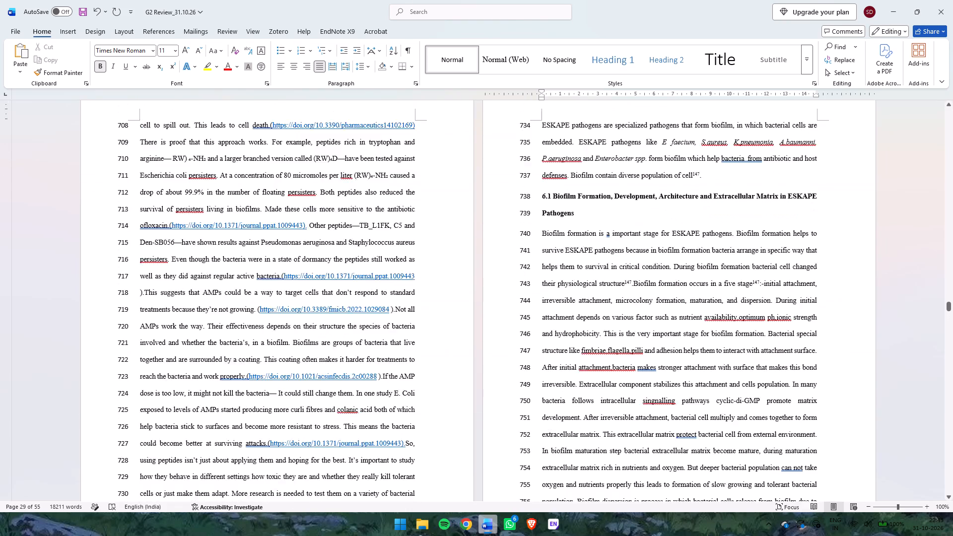
{"action": "scroll", "coordinate": [532, 361], "scroll_direction": "up", "scroll_amount": 4}
{"action": "scroll", "coordinate": [532, 360], "scroll_direction": "down", "scroll_amount": 4}
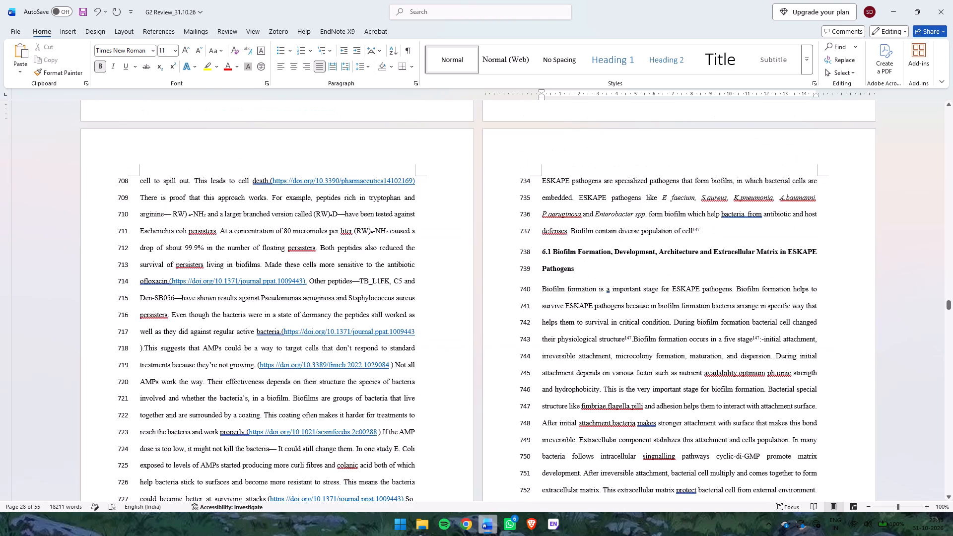
{"action": "scroll", "coordinate": [496, 371], "scroll_direction": "down", "scroll_amount": 4}
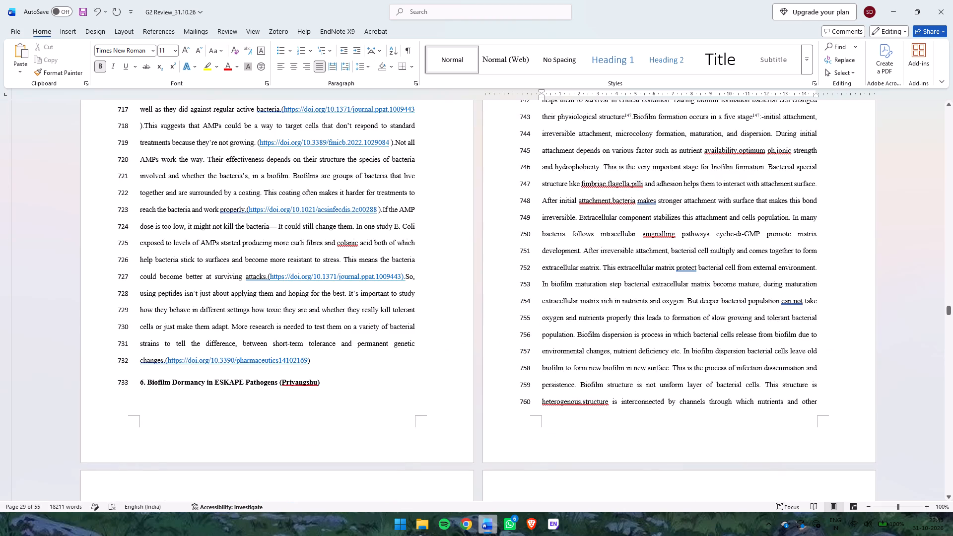
{"action": "left_click", "coordinate": [143, 384]}
{"action": "key", "text": "BackSpace"}
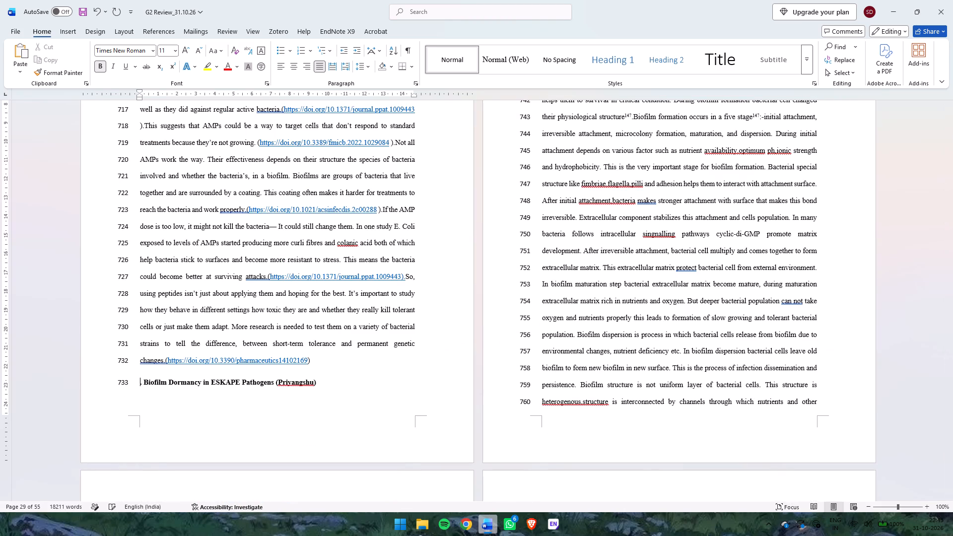
{"action": "type", "text": "10"}
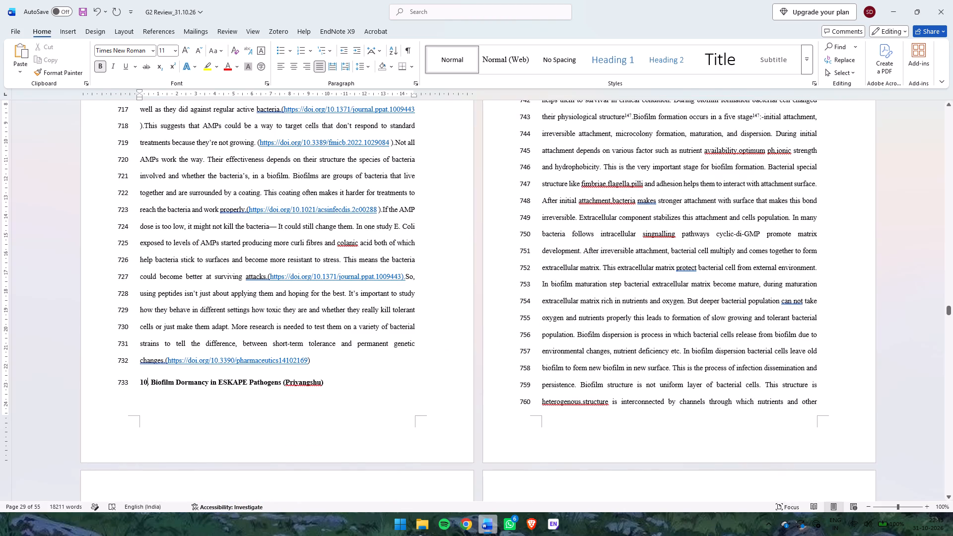
Renumber the first two Biofilm Dormancy subsections, on biofilm formation and on persister formation with recurrent infection, as 10.1 and 10.2.
{"action": "scroll", "coordinate": [438, 370], "scroll_direction": "up", "scroll_amount": 4}
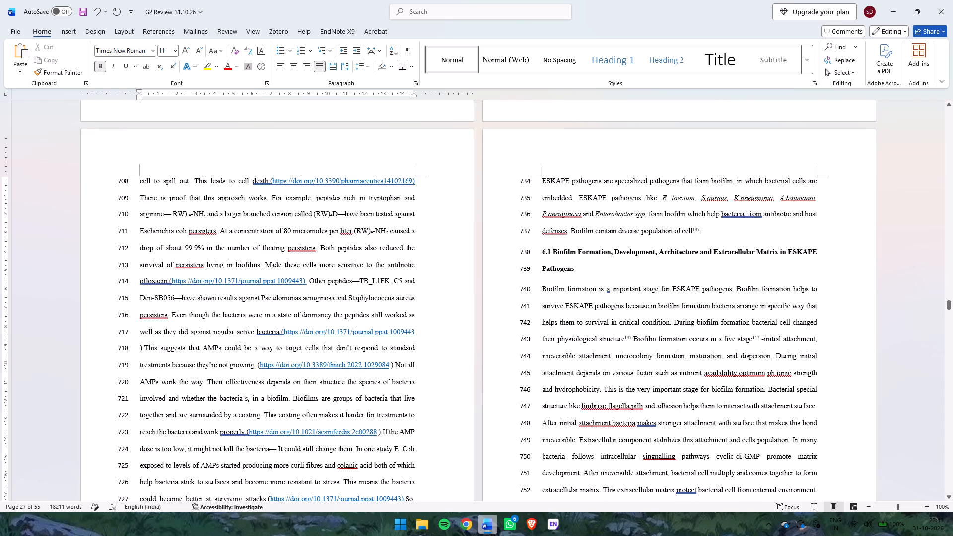
{"action": "left_click", "coordinate": [544, 255]}
{"action": "left_click", "coordinate": [545, 255]}
{"action": "key", "text": "BackSpace"}
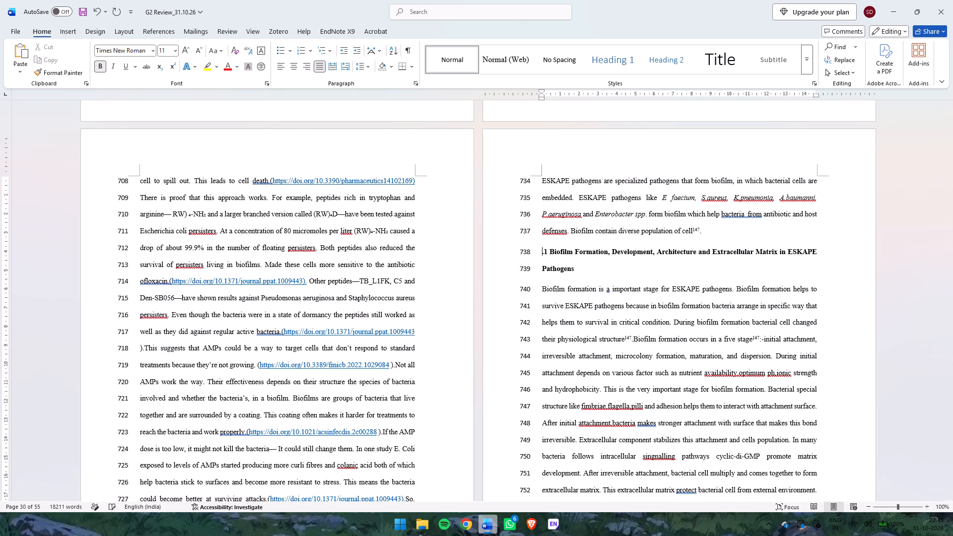
{"action": "type", "text": "10"}
{"action": "scroll", "coordinate": [541, 258], "scroll_direction": "down", "scroll_amount": 5}
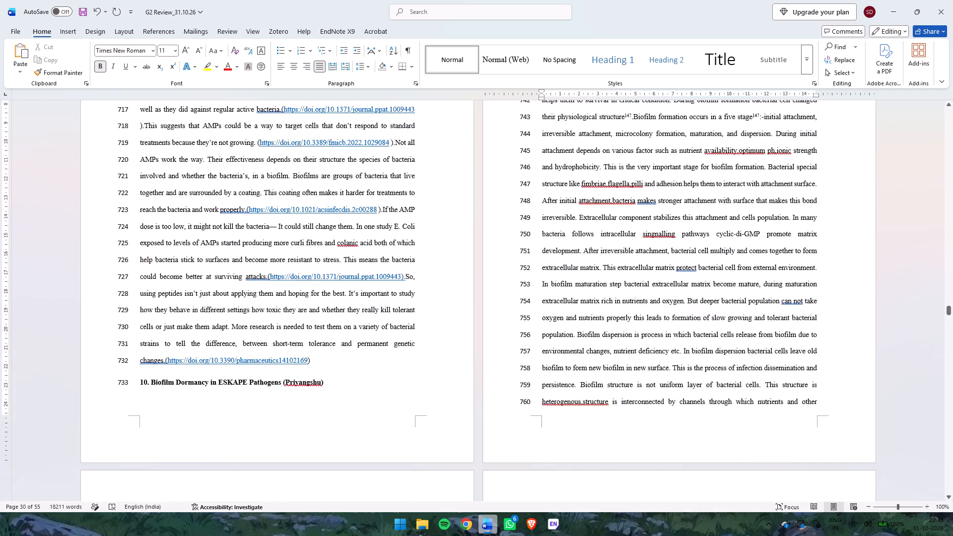
{"action": "scroll", "coordinate": [541, 258], "scroll_direction": "down", "scroll_amount": 6}
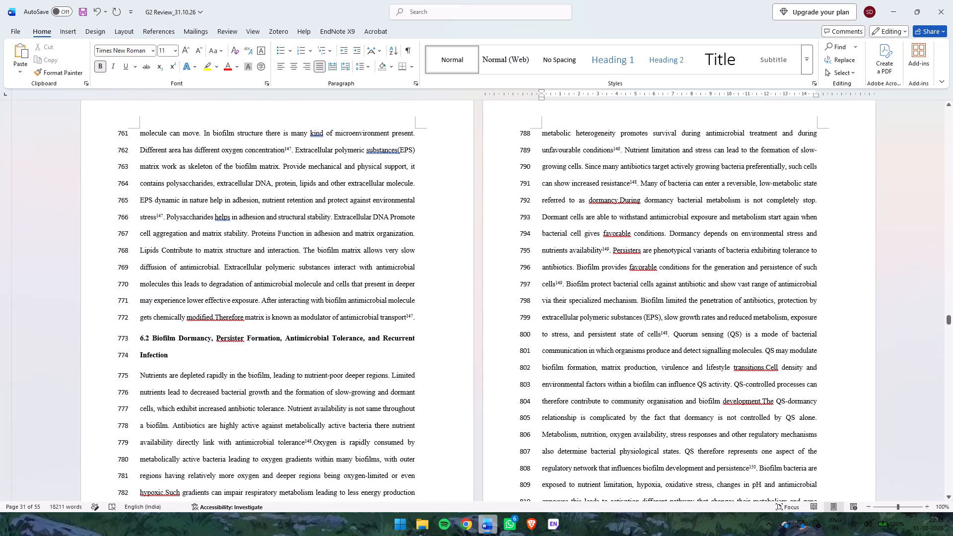
{"action": "left_click_drag", "start_coordinate": [142, 338], "coordinate": [136, 338]}
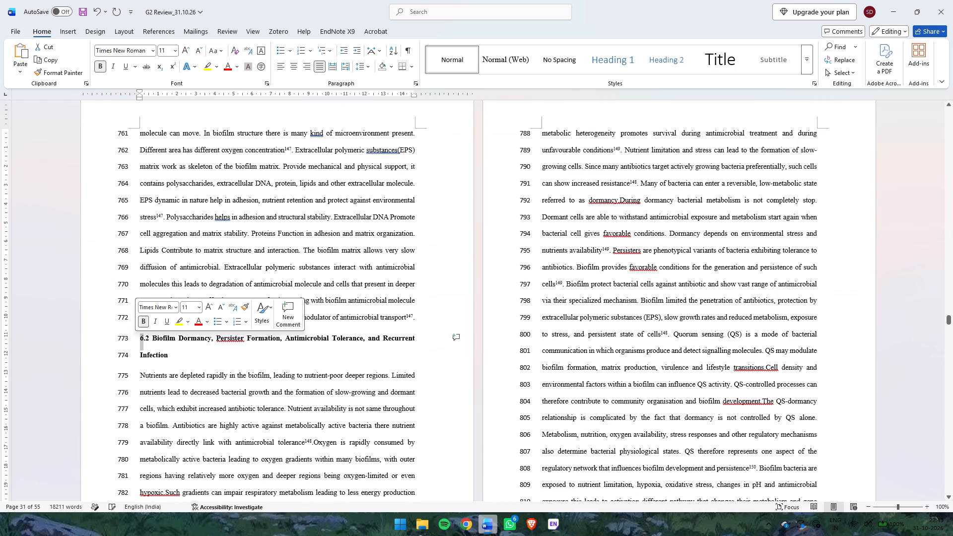
{"action": "type", "text": "10"}
Examine the Biofilm Dormancy in ESKAPE Pathogens section and the headings that follow it to check how the numbering should continue.
{"action": "scroll", "coordinate": [157, 327], "scroll_direction": "down", "scroll_amount": 1}
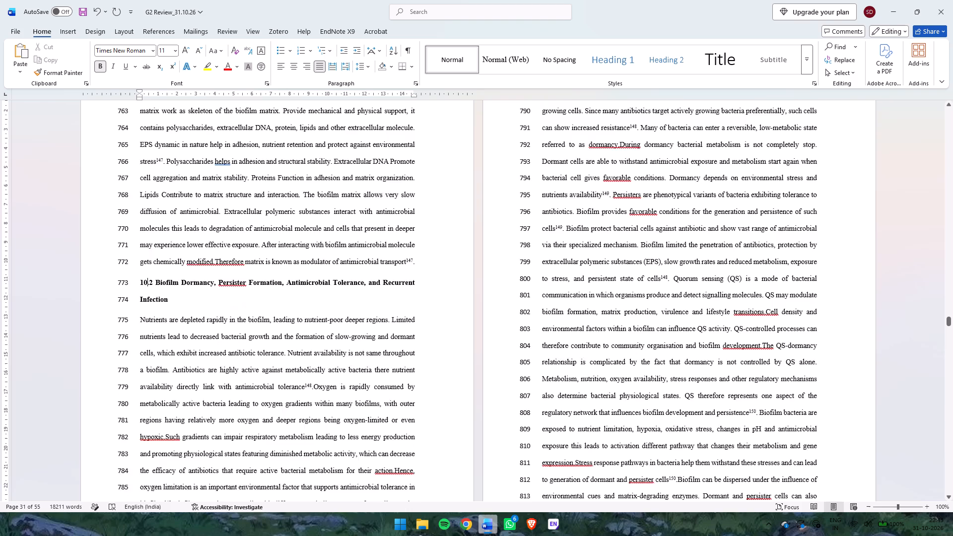
{"action": "scroll", "coordinate": [157, 327], "scroll_direction": "down", "scroll_amount": 7}
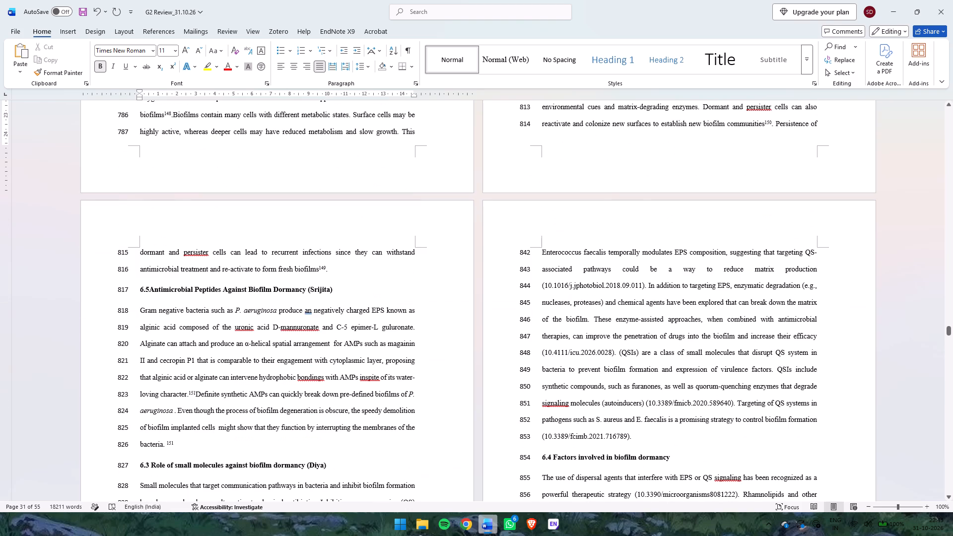
{"action": "scroll", "coordinate": [339, 303], "scroll_direction": "up", "scroll_amount": 4}
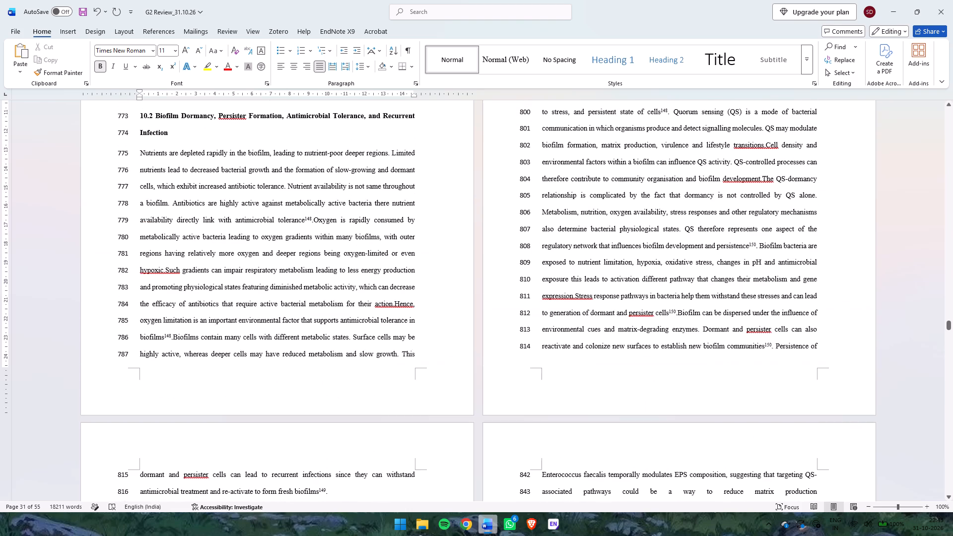
{"action": "scroll", "coordinate": [361, 309], "scroll_direction": "up", "scroll_amount": 2}
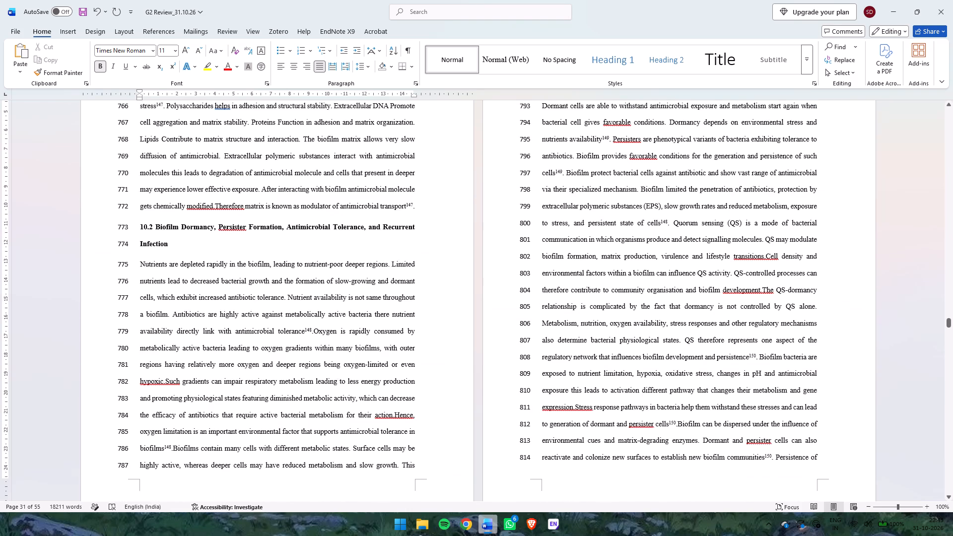
{"action": "scroll", "coordinate": [625, 330], "scroll_direction": "up", "scroll_amount": 6}
{"action": "scroll", "coordinate": [625, 332], "scroll_direction": "down", "scroll_amount": 1}
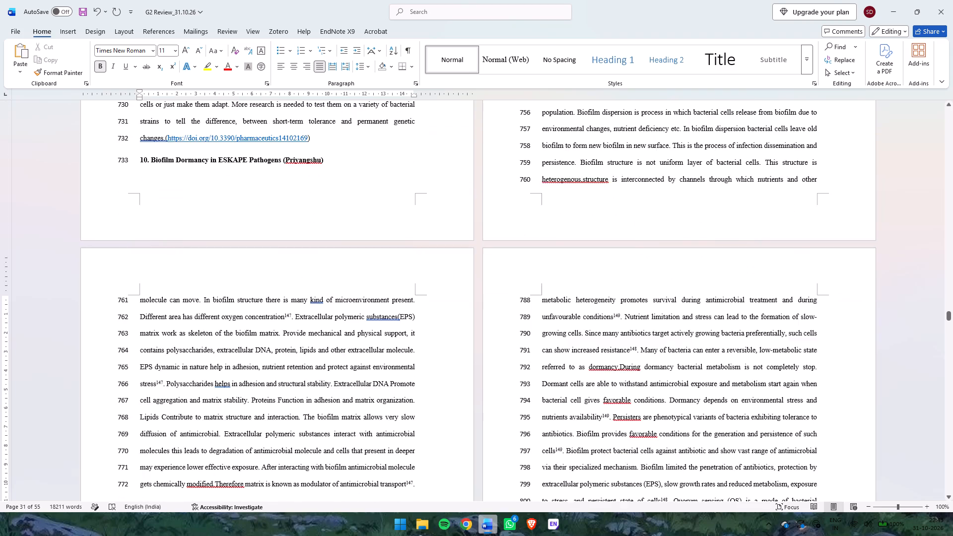
{"action": "scroll", "coordinate": [625, 333], "scroll_direction": "down", "scroll_amount": 2}
{"action": "scroll", "coordinate": [625, 333], "scroll_direction": "up", "scroll_amount": 2}
{"action": "scroll", "coordinate": [625, 333], "scroll_direction": "down", "scroll_amount": 7}
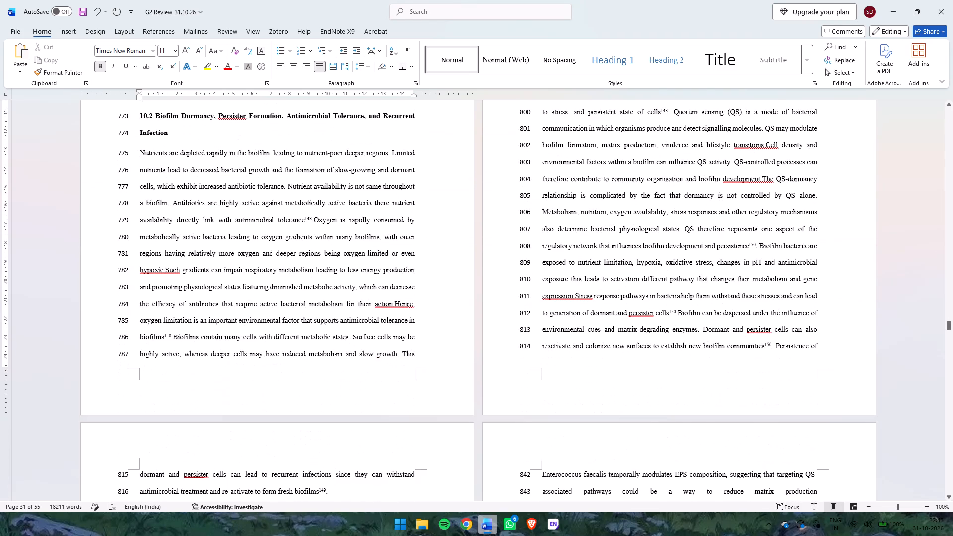
{"action": "scroll", "coordinate": [625, 333], "scroll_direction": "down", "scroll_amount": 1}
{"action": "scroll", "coordinate": [625, 333], "scroll_direction": "up", "scroll_amount": 8}
{"action": "scroll", "coordinate": [625, 332], "scroll_direction": "down", "scroll_amount": 10}
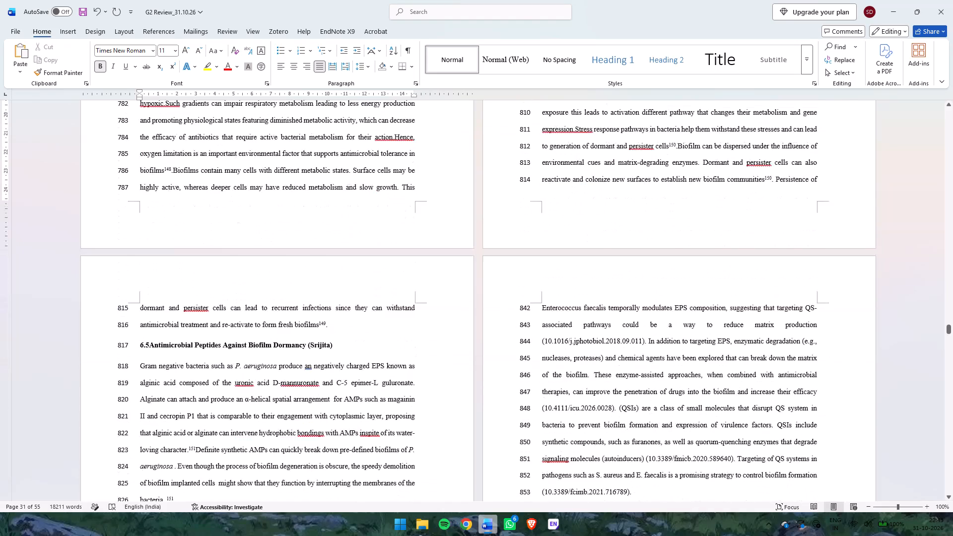
{"action": "scroll", "coordinate": [625, 332], "scroll_direction": "down", "scroll_amount": 1}
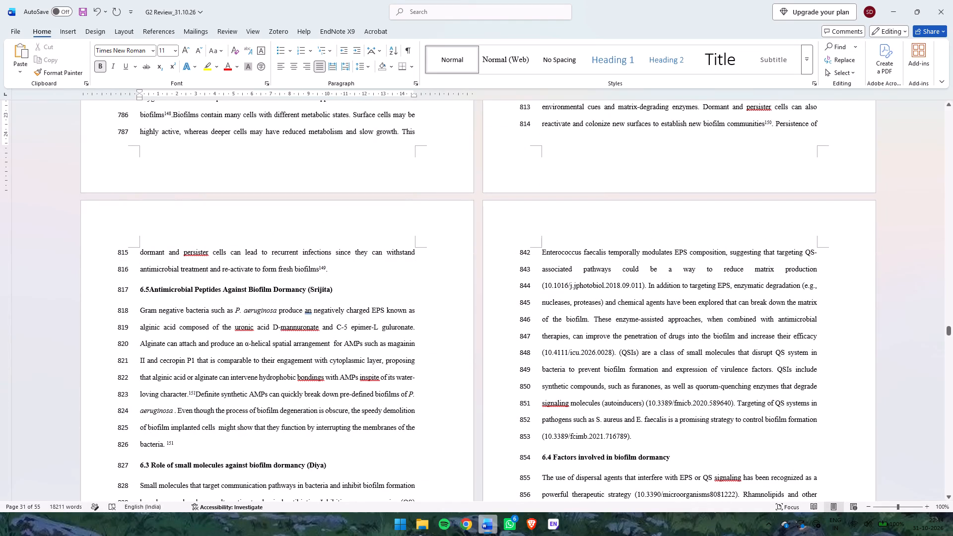
{"action": "scroll", "coordinate": [169, 287], "scroll_direction": "up", "scroll_amount": 5}
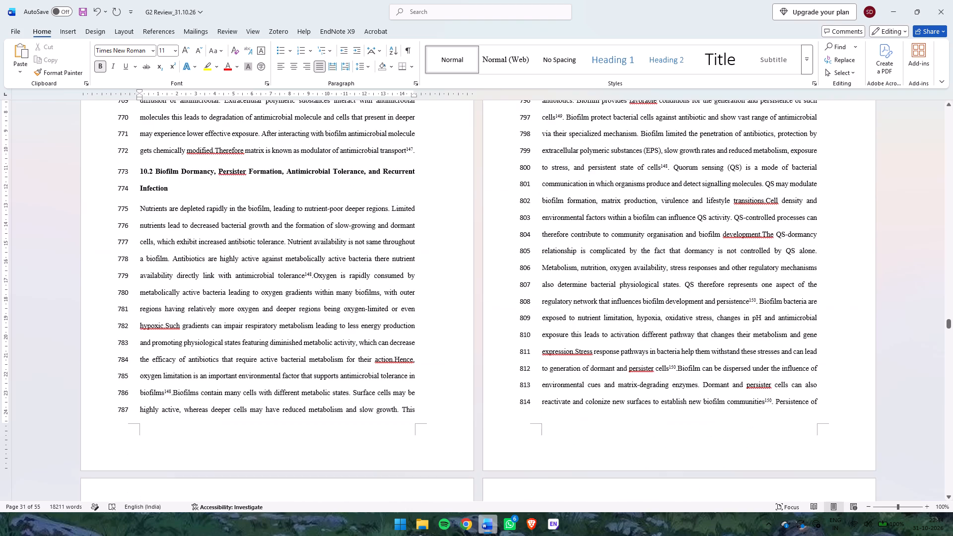
{"action": "scroll", "coordinate": [169, 285], "scroll_direction": "down", "scroll_amount": 5}
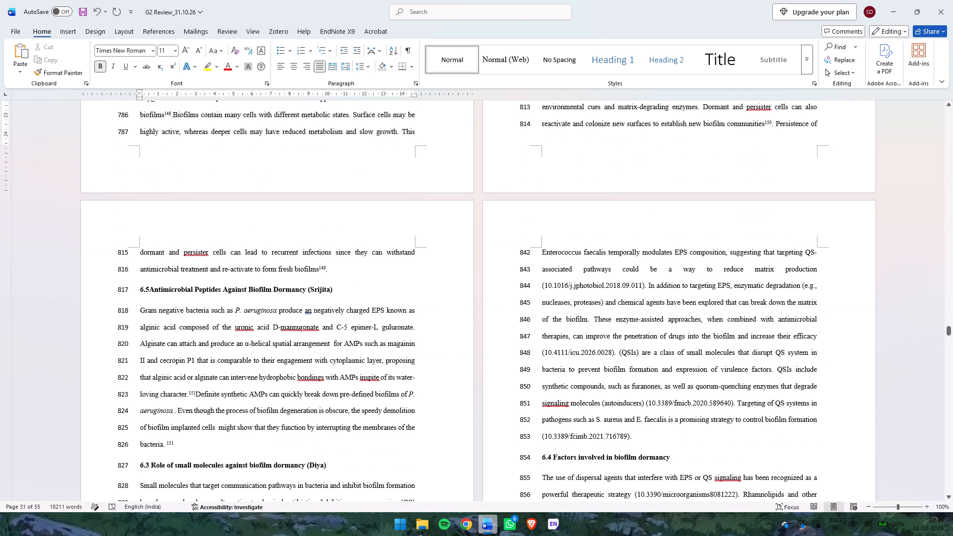
Change the number of the Antimicrobial Peptides Against Biofilm Dormancy heading to "11." followed by a space.
{"action": "left_click_drag", "start_coordinate": [139, 289], "coordinate": [147, 290]}
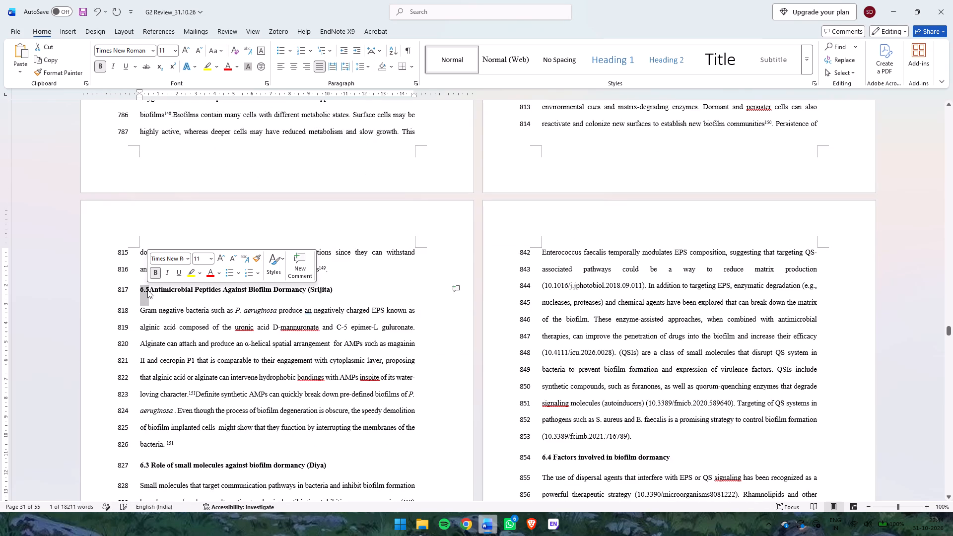
{"action": "type", "text": "11"}
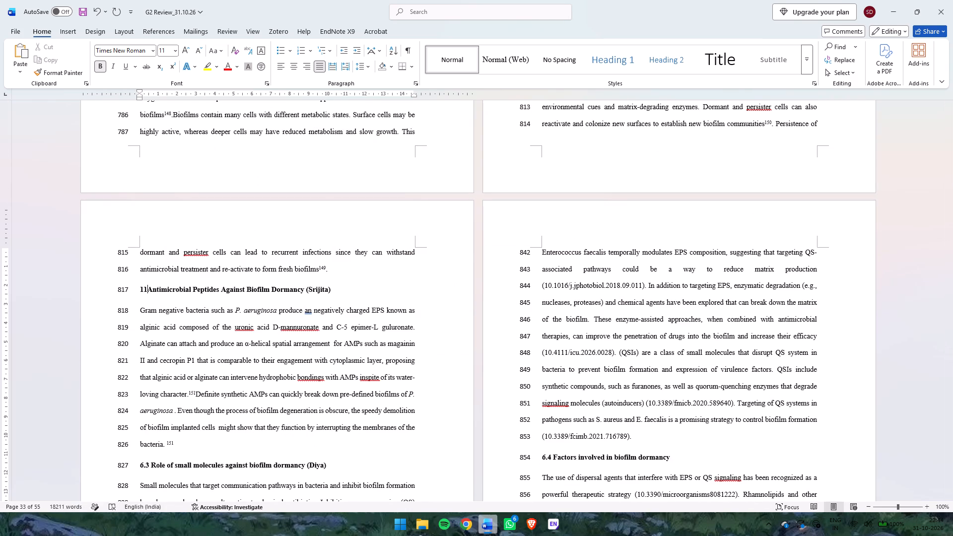
{"action": "type", "text": "."}
{"action": "key", "text": "space"}
Change the number of the Role of small molecules against biofilm dormancy heading to "12.".
{"action": "scroll", "coordinate": [147, 290], "scroll_direction": "down", "scroll_amount": 2}
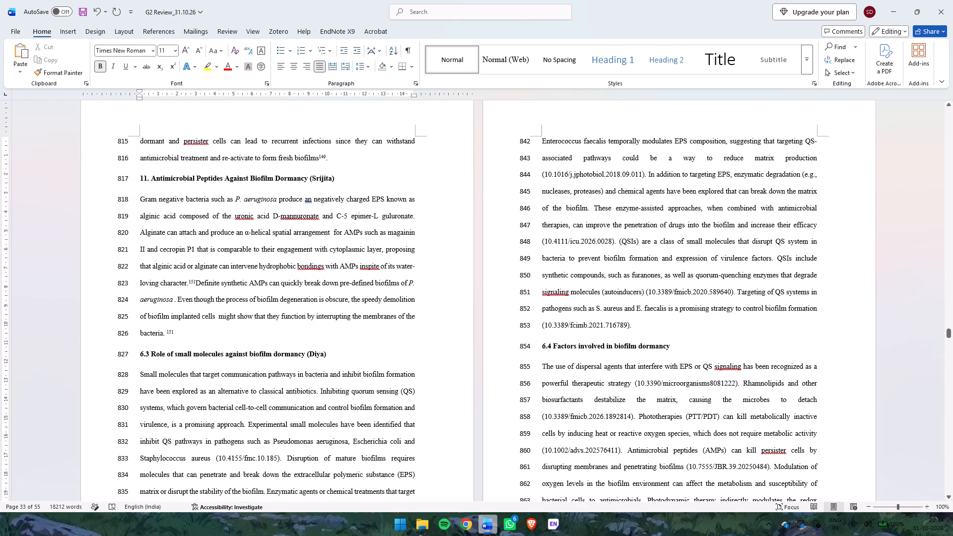
{"action": "left_click_drag", "start_coordinate": [139, 352], "coordinate": [148, 353]}
{"action": "left_click_drag", "start_coordinate": [148, 353], "coordinate": [149, 353]}
{"action": "type", "text": "12."}
{"action": "key", "text": "space"}
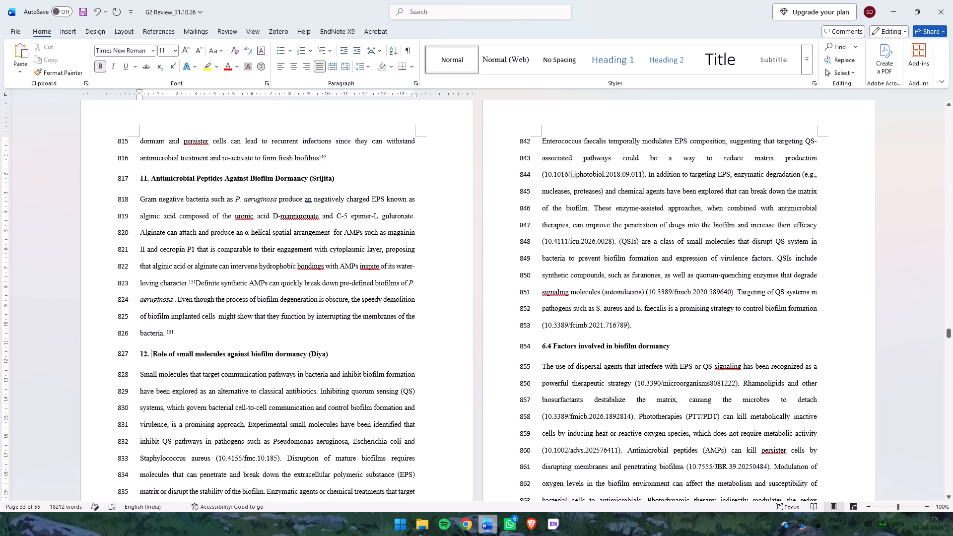
Renumber the Factors involved in biofilm dormancy subsection heading as 12.1.
{"action": "scroll", "coordinate": [193, 355], "scroll_direction": "down", "scroll_amount": 3}
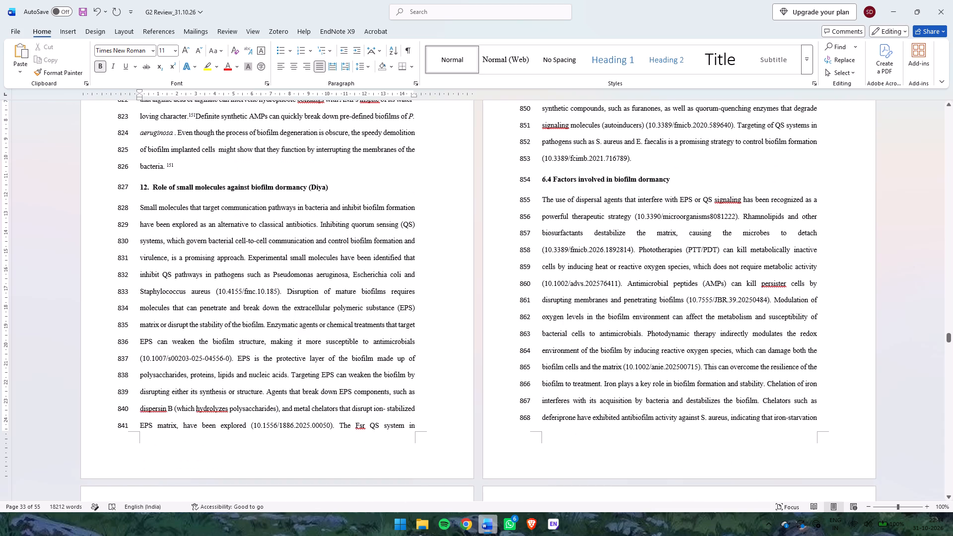
{"action": "scroll", "coordinate": [260, 336], "scroll_direction": "up", "scroll_amount": 4}
{"action": "scroll", "coordinate": [274, 349], "scroll_direction": "down", "scroll_amount": 3}
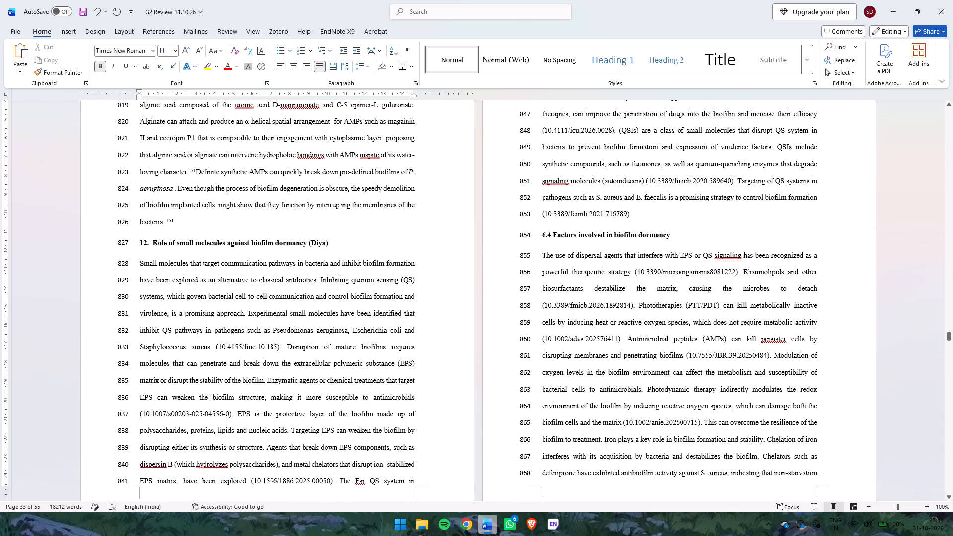
{"action": "left_click_drag", "start_coordinate": [542, 236], "coordinate": [551, 235]}
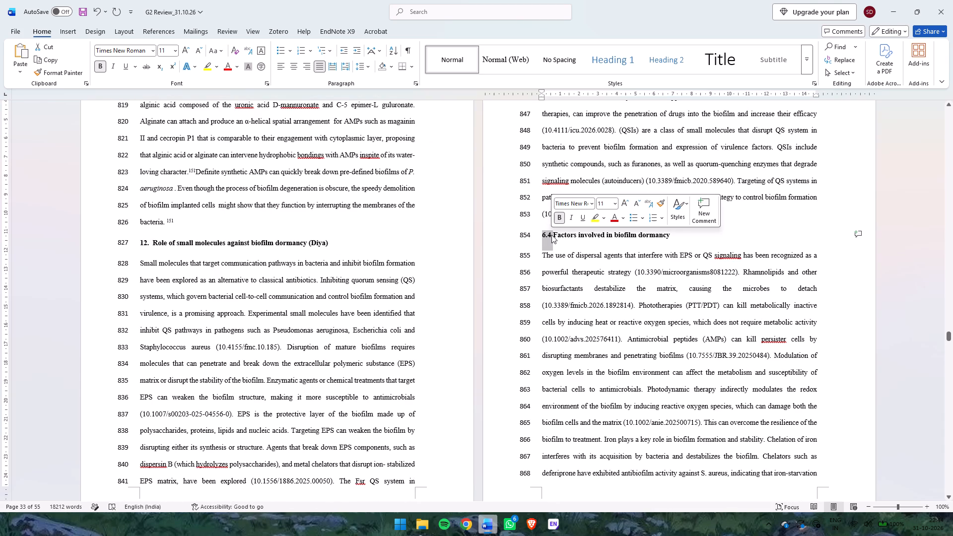
{"action": "type", "text": "12.1"}
Change the number of the Relationship Between Persisters, Tolerant Cells and Biofilm Dormancy heading to "13.", removing the leftover subsection digit.
{"action": "scroll", "coordinate": [551, 235], "scroll_direction": "down", "scroll_amount": 4}
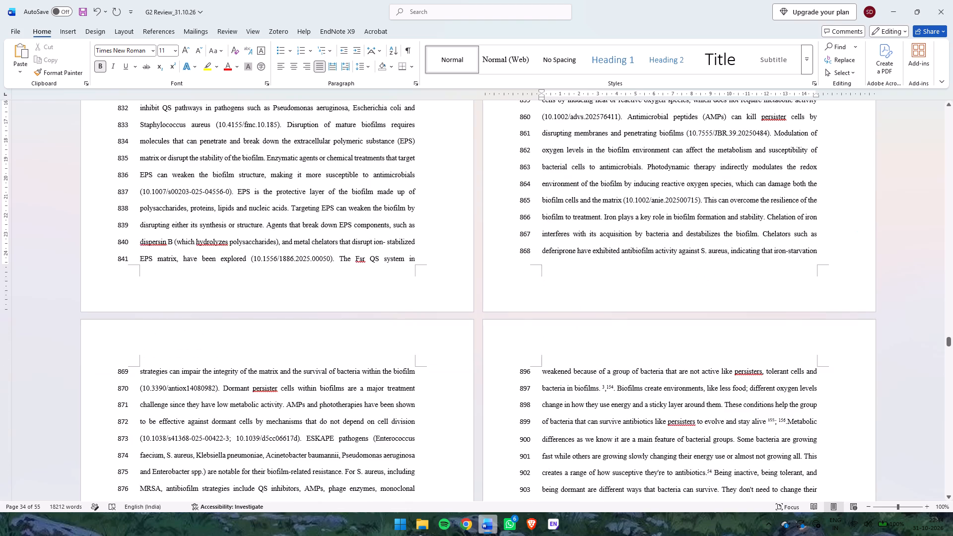
{"action": "scroll", "coordinate": [551, 235], "scroll_direction": "down", "scroll_amount": 6}
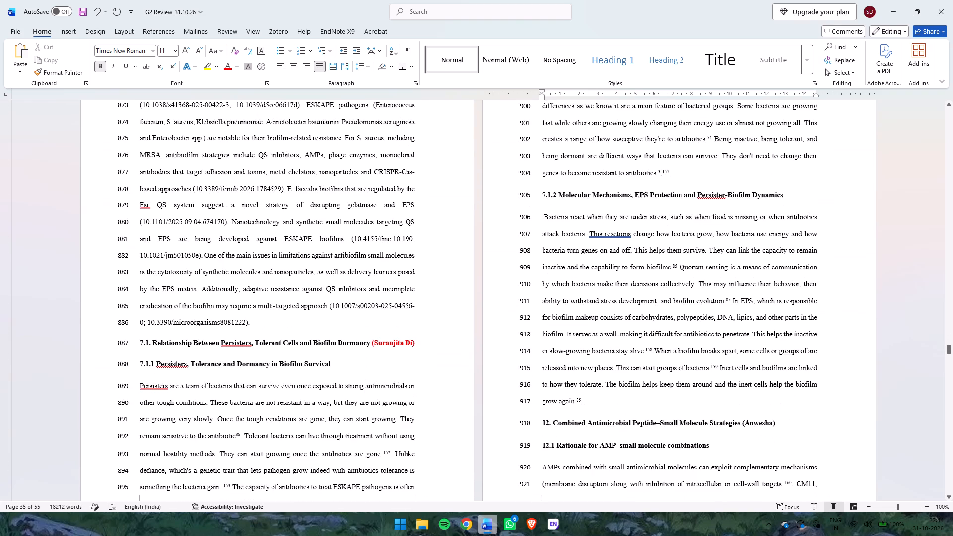
{"action": "left_click", "coordinate": [139, 343]}
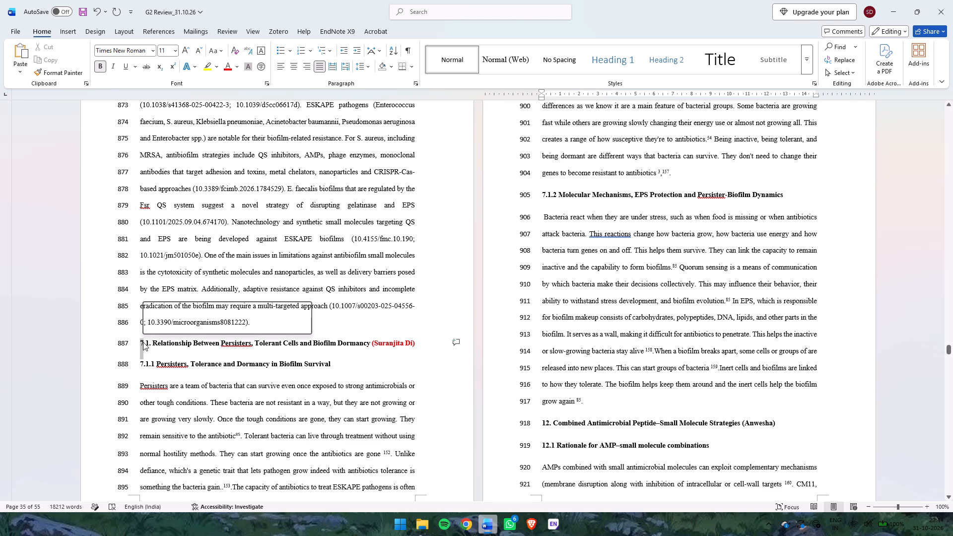
{"action": "type", "text": "13"}
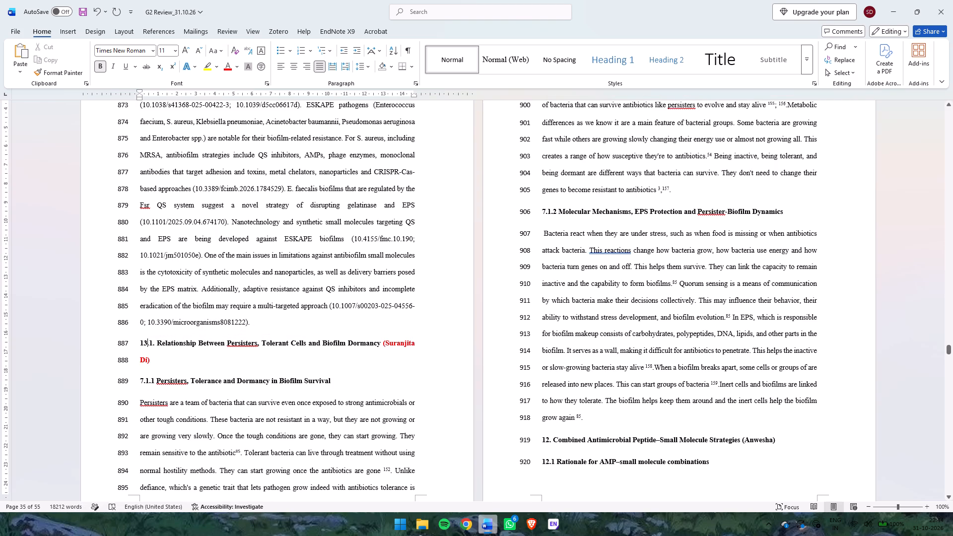
{"action": "left_click", "coordinate": [154, 341]}
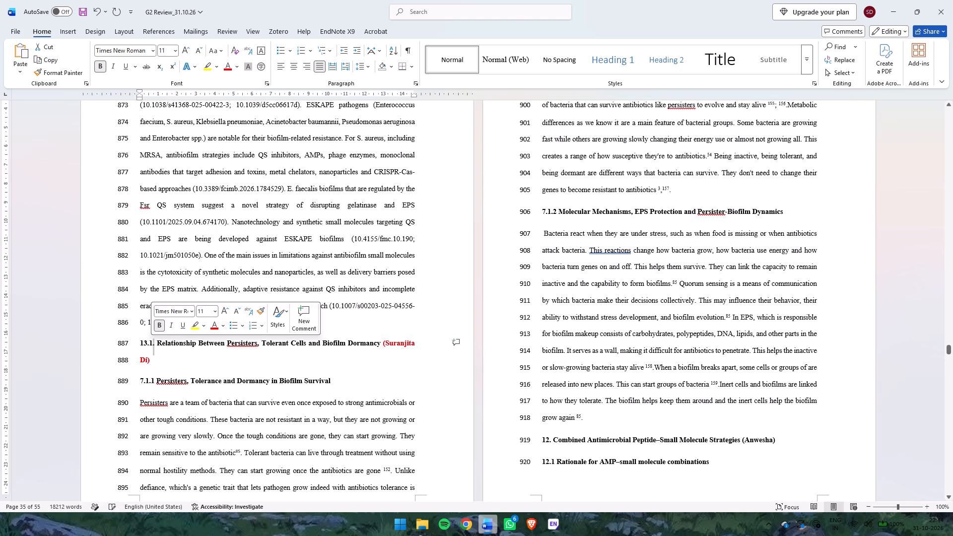
{"action": "key", "text": "BackSpace"}
{"action": "key", "text": "BackSpace"}
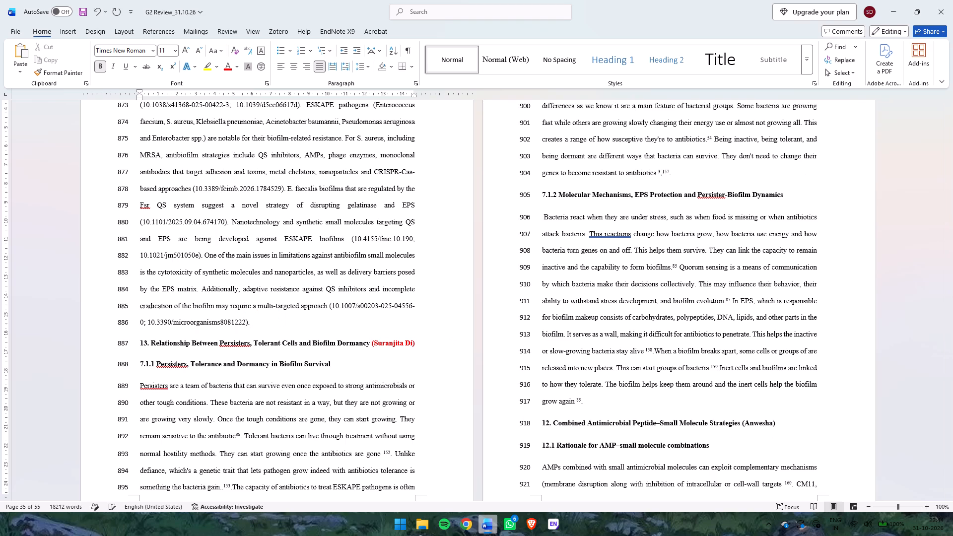
Renumber the two section 13 subsections, on persisters in biofilm survival and on molecular mechanisms with EPS protection, as 13.1 and 13.2.
{"action": "left_click_drag", "start_coordinate": [139, 368], "coordinate": [142, 368]}
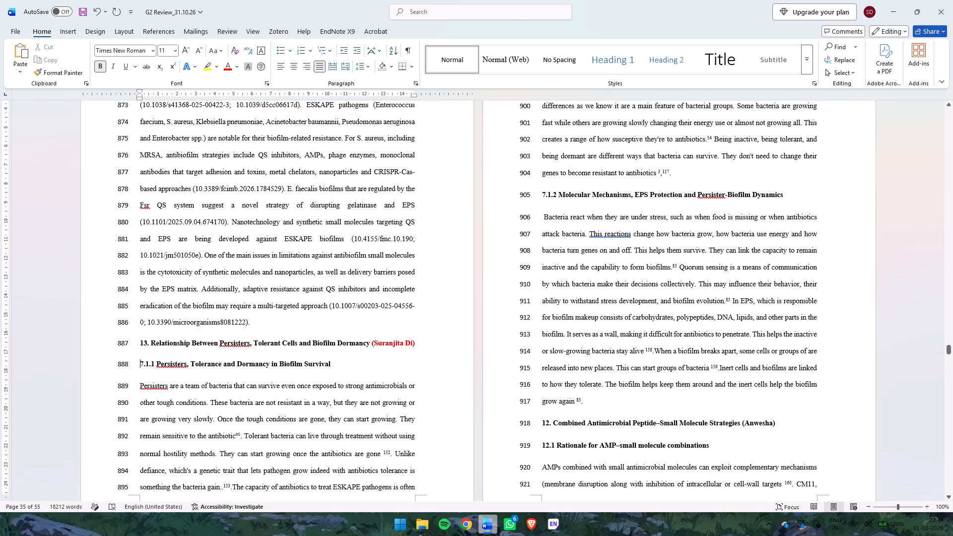
{"action": "left_click_drag", "start_coordinate": [142, 368], "coordinate": [148, 368]}
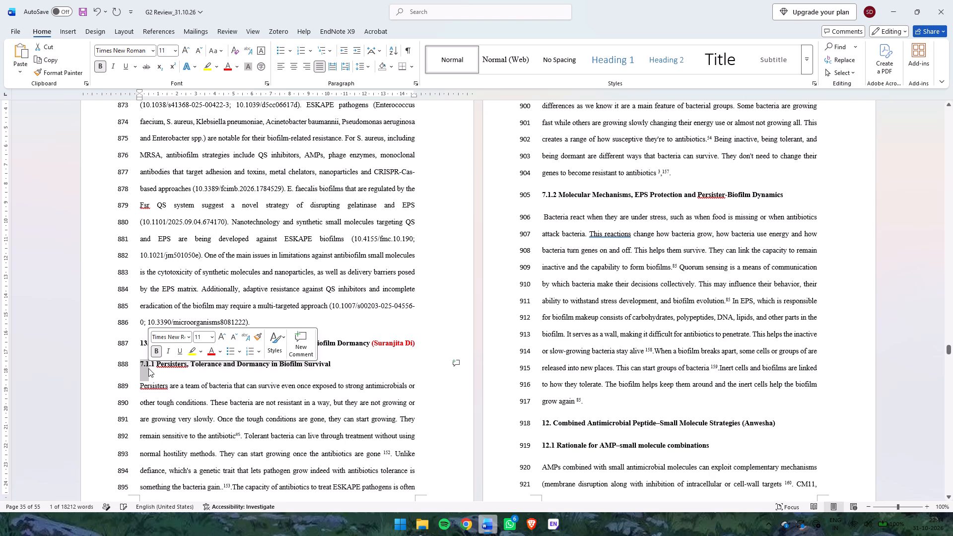
{"action": "key", "text": "1"}
{"action": "key", "text": "3"}
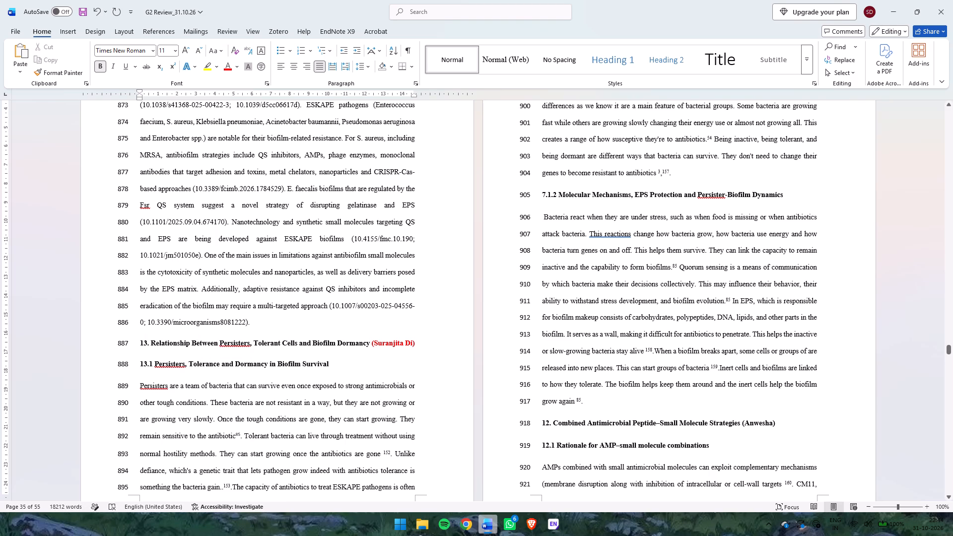
{"action": "scroll", "coordinate": [448, 366], "scroll_direction": "down", "scroll_amount": 3}
{"action": "scroll", "coordinate": [448, 366], "scroll_direction": "up", "scroll_amount": 1}
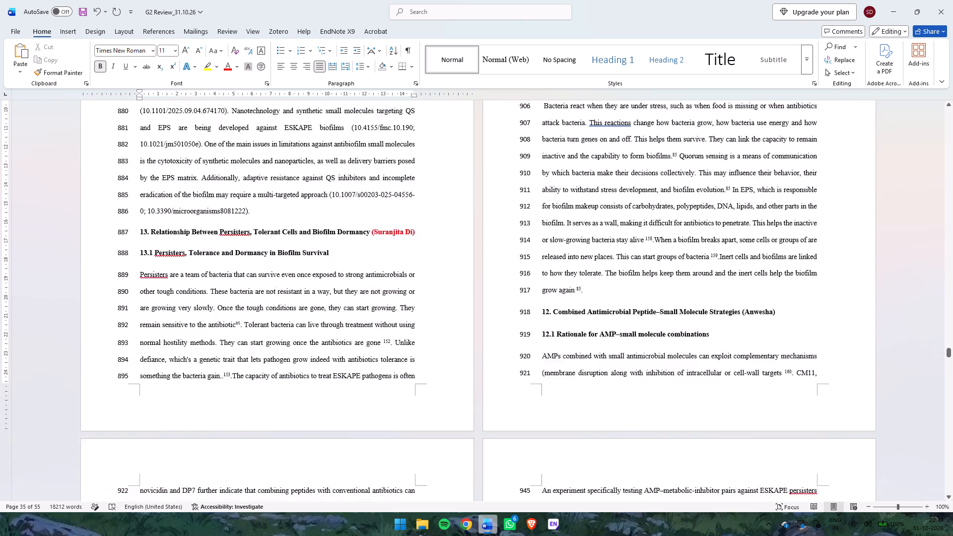
{"action": "scroll", "coordinate": [448, 366], "scroll_direction": "up", "scroll_amount": 5}
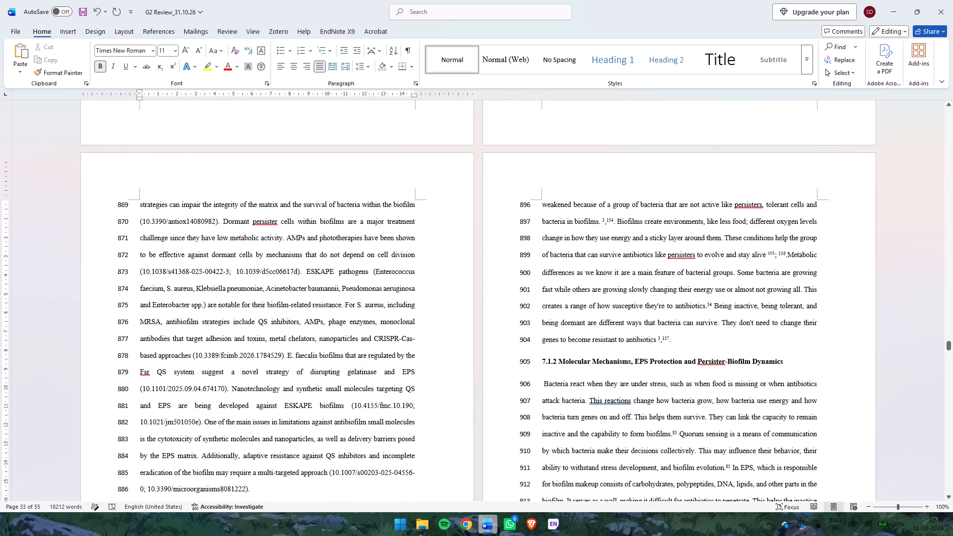
{"action": "left_click_drag", "start_coordinate": [542, 360], "coordinate": [550, 362]}
{"action": "type", "text": "13"}
Change the section number of the Combined Antimicrobial Peptide–Small Molecule Strategies heading to 14.
{"action": "scroll", "coordinate": [550, 363], "scroll_direction": "down", "scroll_amount": 2}
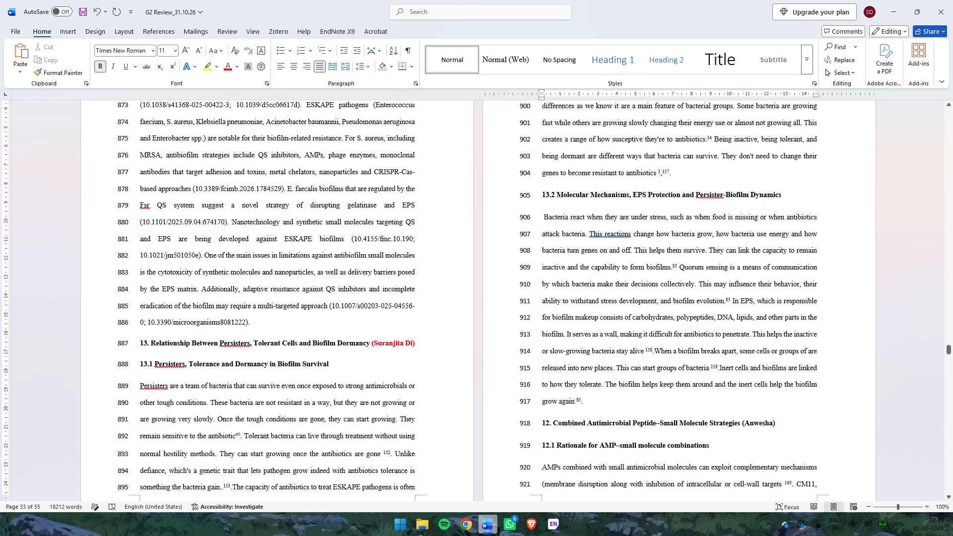
{"action": "scroll", "coordinate": [550, 363], "scroll_direction": "down", "scroll_amount": 3}
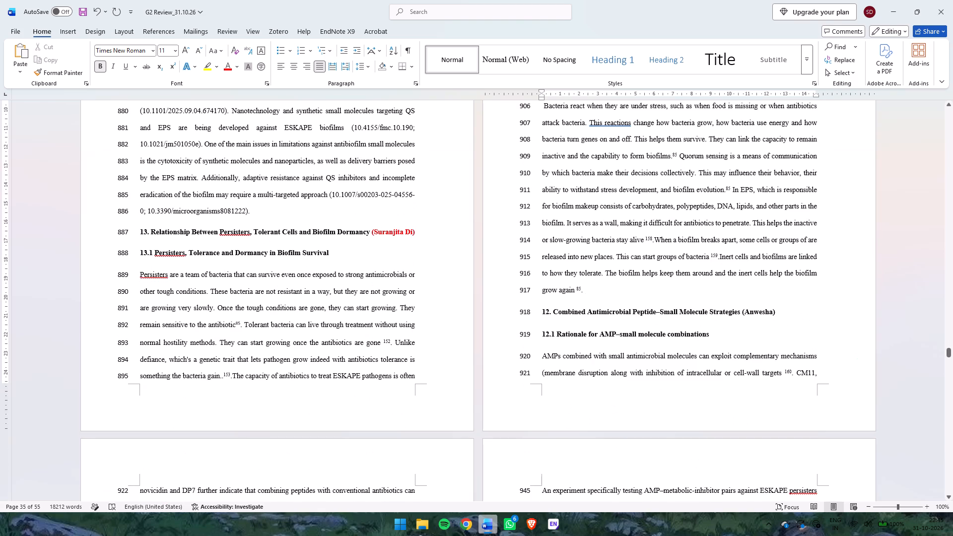
{"action": "left_click_drag", "start_coordinate": [542, 314], "coordinate": [548, 314]}
{"action": "left_click_drag", "start_coordinate": [548, 314], "coordinate": [547, 314]}
{"action": "key", "text": "1"}
{"action": "key", "text": "4"}
Renumber the Rationale for AMP–small molecule combinations subsection heading as 14.1.
{"action": "left_click_drag", "start_coordinate": [543, 336], "coordinate": [547, 335]}
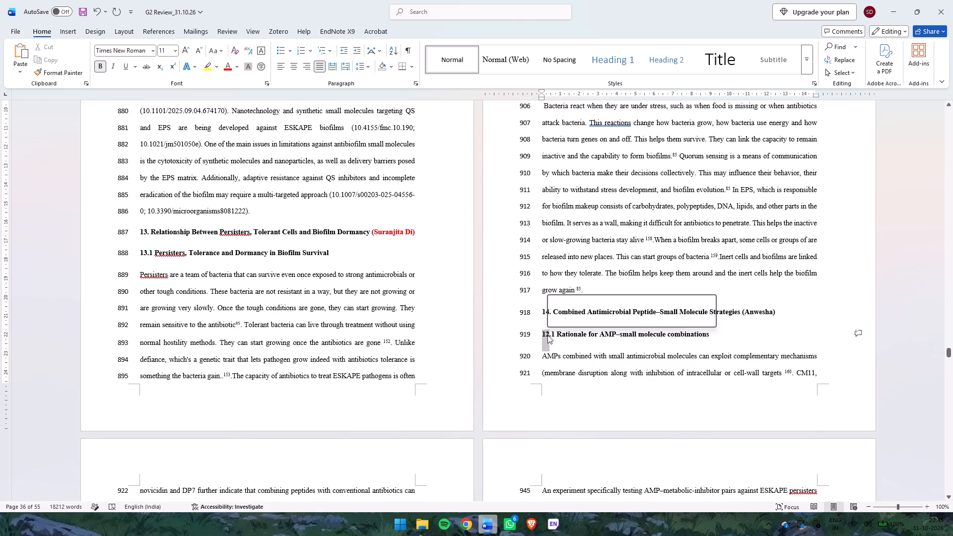
{"action": "type", "text": "14"}
{"action": "scroll", "coordinate": [547, 336], "scroll_direction": "down", "scroll_amount": 1}
{"action": "scroll", "coordinate": [391, 369], "scroll_direction": "down", "scroll_amount": 2}
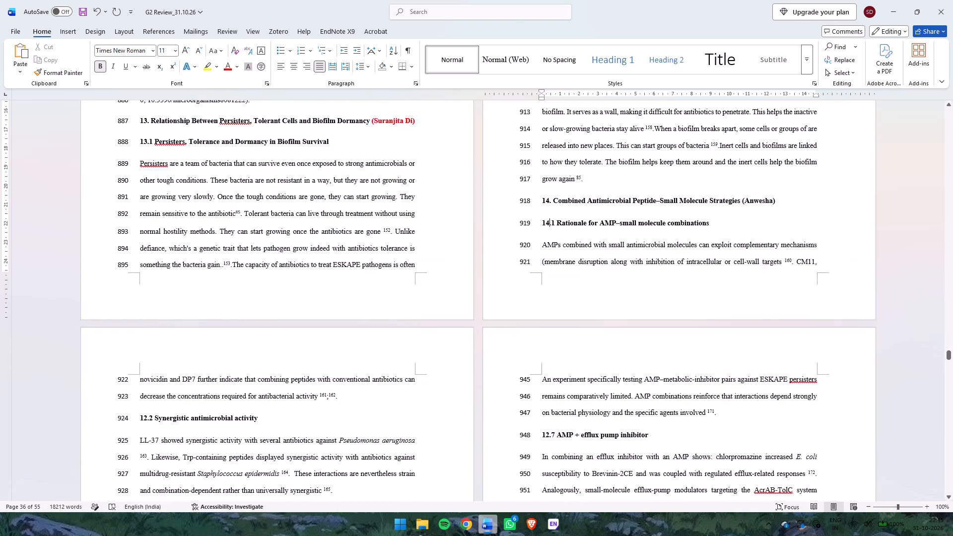
Renumber the Synergistic antimicrobial activity and AMP-mediated enhancement of small-molecule penetration subsection headings as 14.2 and 14.3.
{"action": "left_click_drag", "start_coordinate": [140, 362], "coordinate": [150, 360]}
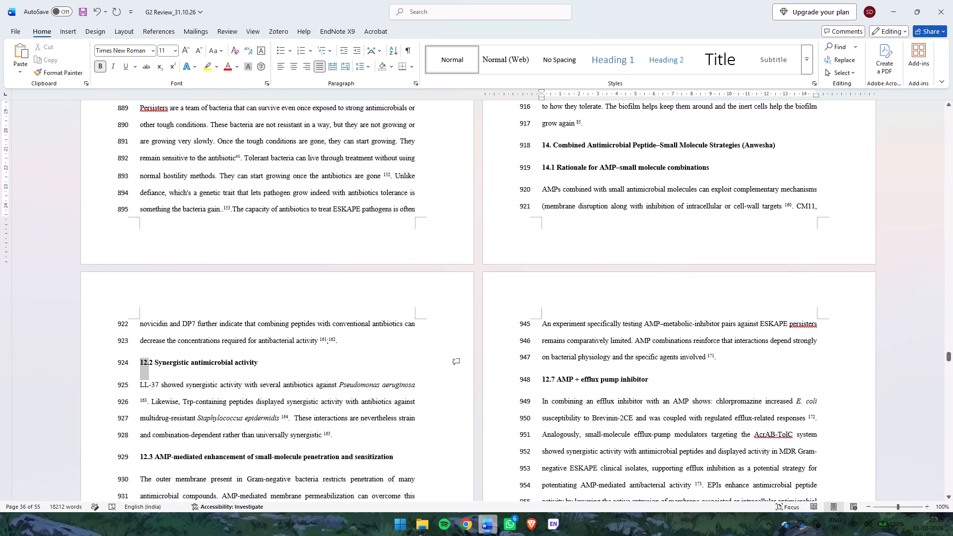
{"action": "left_click_drag", "start_coordinate": [150, 360], "coordinate": [145, 361]}
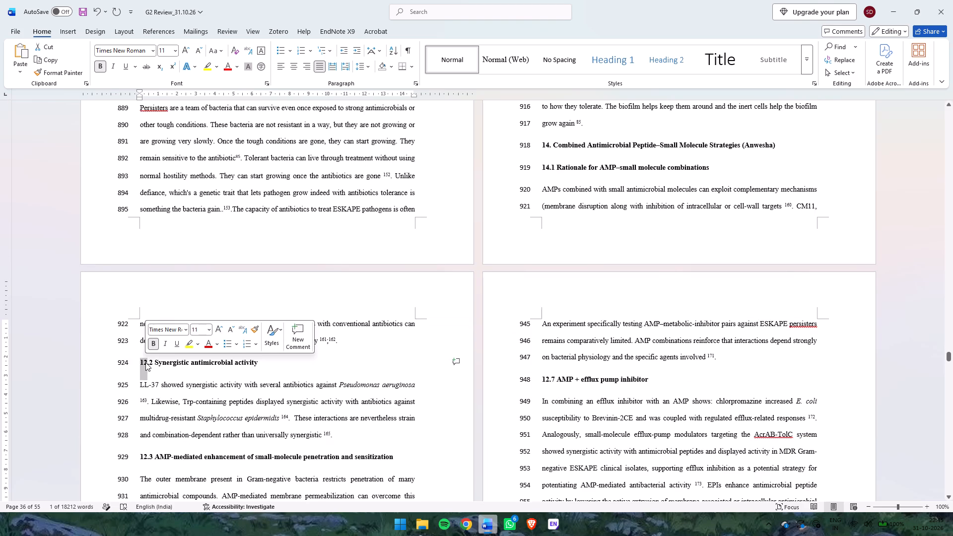
{"action": "key", "text": "1"}
{"action": "key", "text": "4"}
{"action": "scroll", "coordinate": [145, 362], "scroll_direction": "down", "scroll_amount": 3}
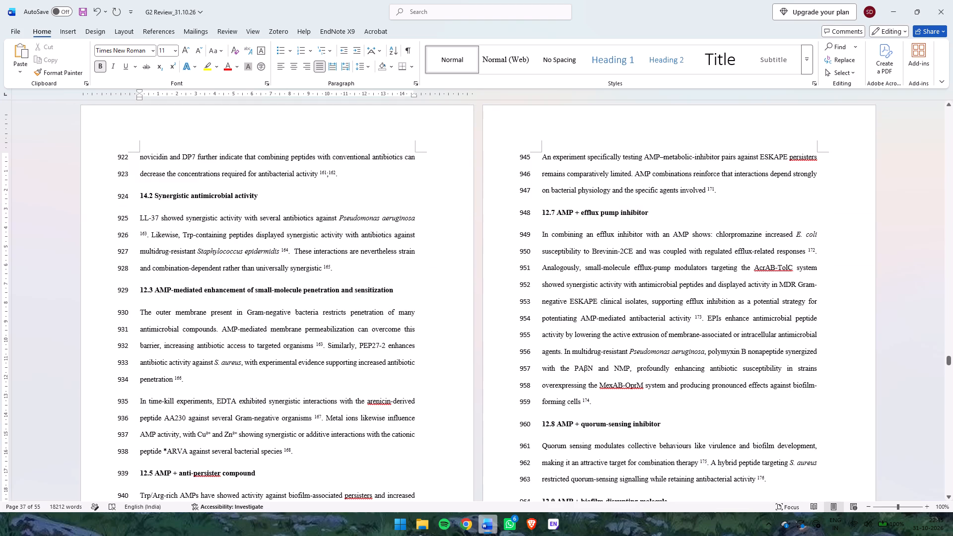
{"action": "left_click_drag", "start_coordinate": [138, 287], "coordinate": [147, 288]}
{"action": "key", "text": "1"}
{"action": "key", "text": "4"}
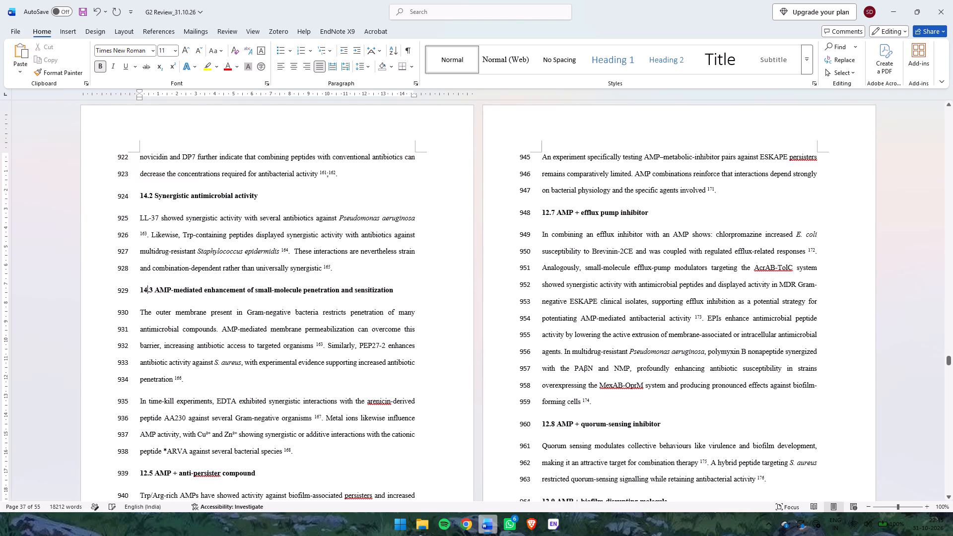
Change the section number to 14 in the AMP + anti-persister compound and AMP + metabolic inhibitor headings, making them 14.5 and 14.6.
{"action": "scroll", "coordinate": [140, 317], "scroll_direction": "down", "scroll_amount": 3}
{"action": "left_click", "coordinate": [141, 306]}
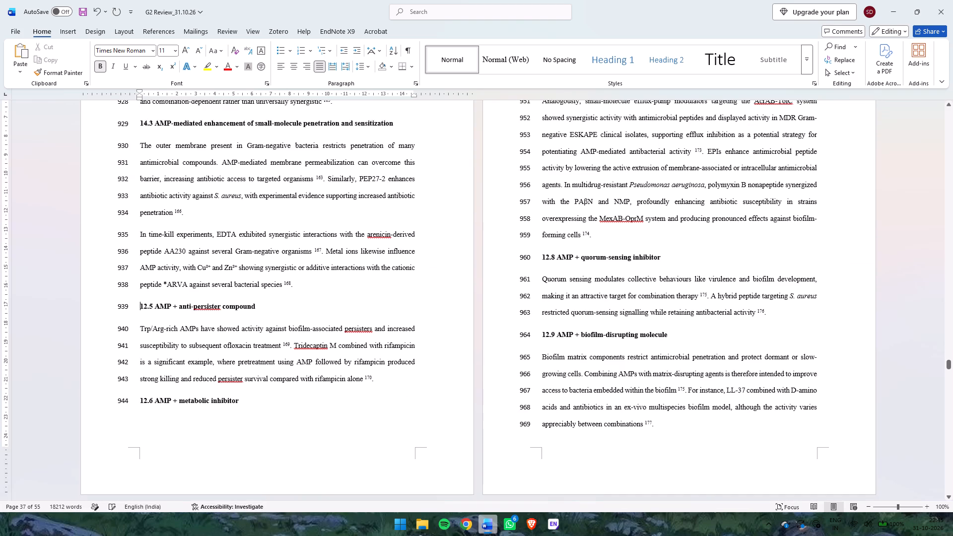
{"action": "left_click_drag", "start_coordinate": [141, 306], "coordinate": [145, 306]}
{"action": "type", "text": "14"}
{"action": "left_click_drag", "start_coordinate": [138, 399], "coordinate": [145, 400]}
{"action": "type", "text": "14"}
Renumber the AMP + efflux pump inhibitor and AMP + quorum-sensing inhibitor subsection headings as 14.7 and 14.8.
{"action": "scroll", "coordinate": [519, 318], "scroll_direction": "up", "scroll_amount": 3}
{"action": "left_click_drag", "start_coordinate": [540, 211], "coordinate": [548, 213]}
{"action": "key", "text": "1"}
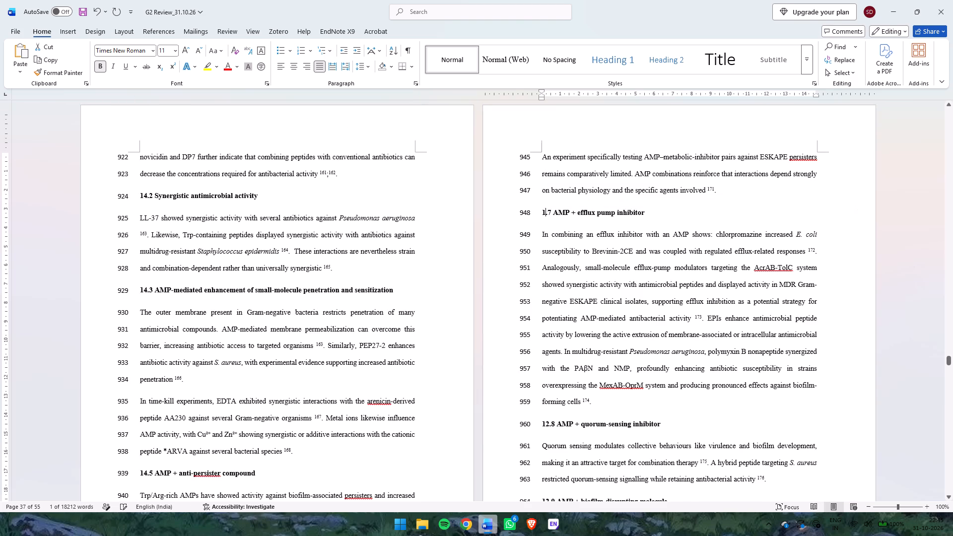
{"action": "key", "text": "4"}
{"action": "scroll", "coordinate": [548, 236], "scroll_direction": "down", "scroll_amount": 2}
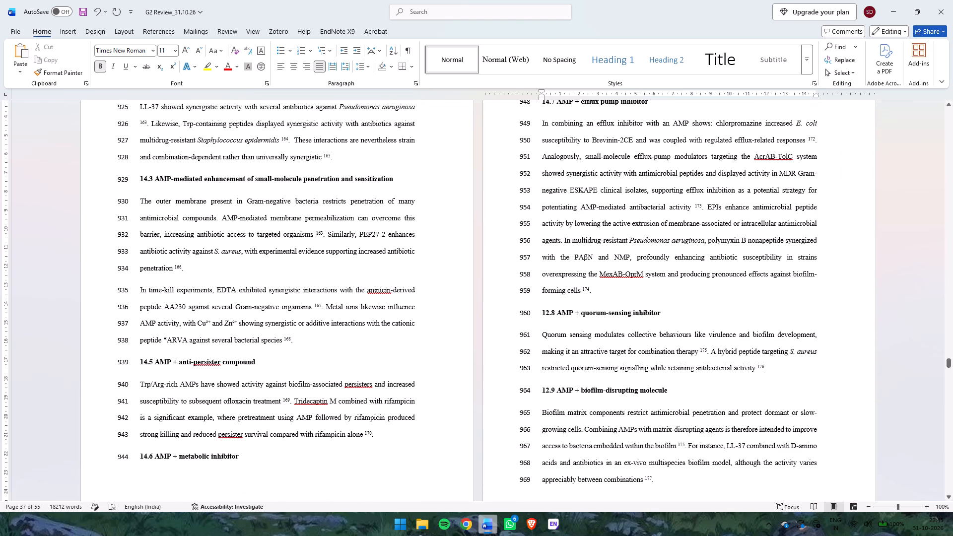
{"action": "left_click_drag", "start_coordinate": [541, 311], "coordinate": [547, 311]}
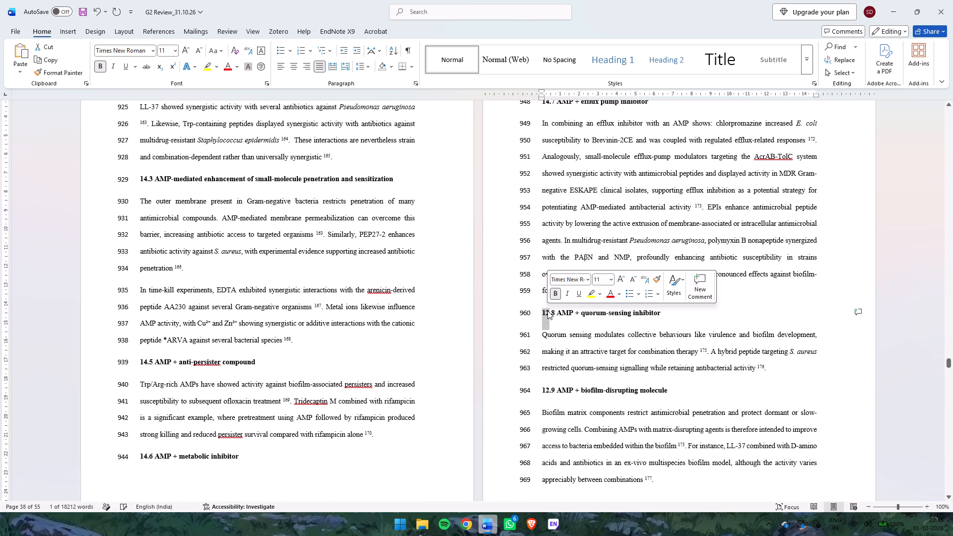
{"action": "type", "text": "14"}
Renumber the AMP + biofilm-disrupting molecule and Sequential AMP–small molecule therapy subsection headings as 14.9 and 14.10.
{"action": "scroll", "coordinate": [548, 326], "scroll_direction": "down", "scroll_amount": 2}
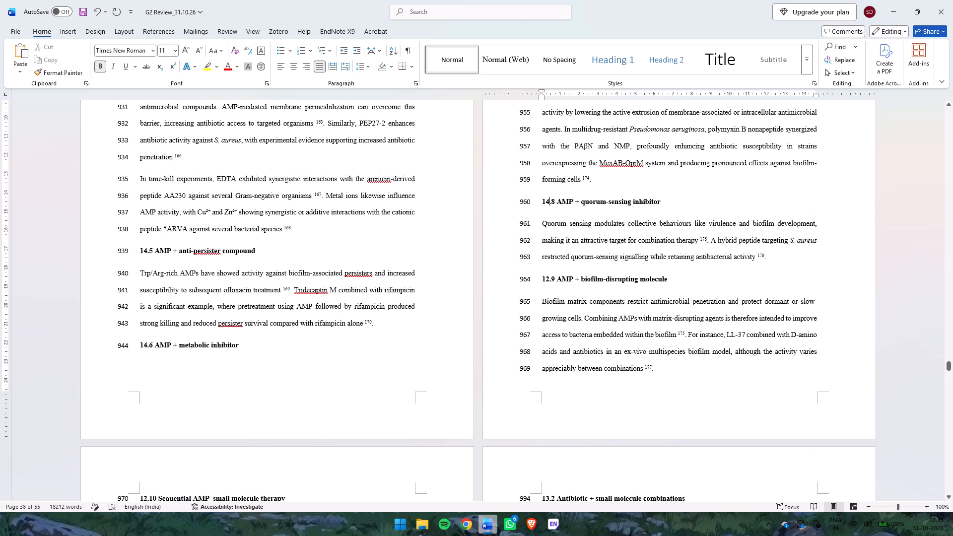
{"action": "left_click_drag", "start_coordinate": [543, 280], "coordinate": [549, 279]}
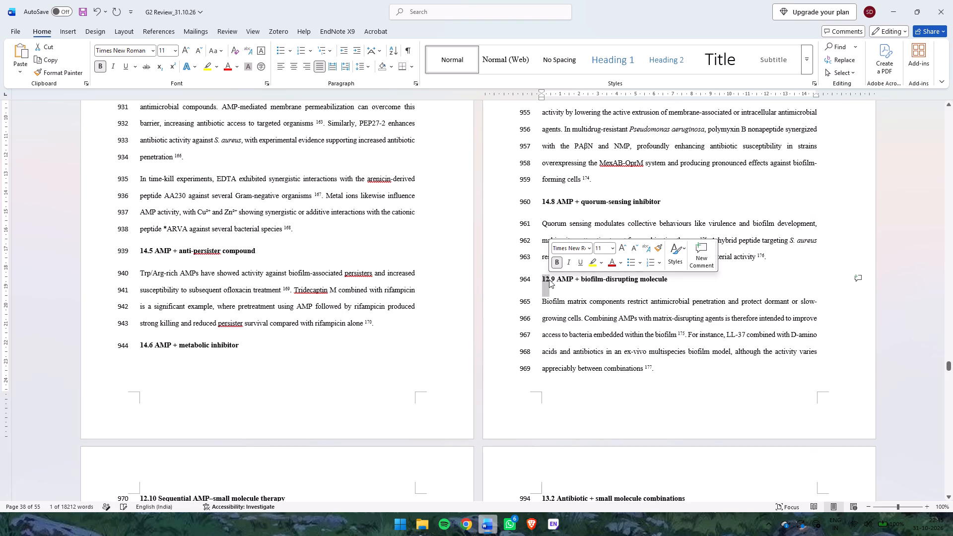
{"action": "key", "text": "1"}
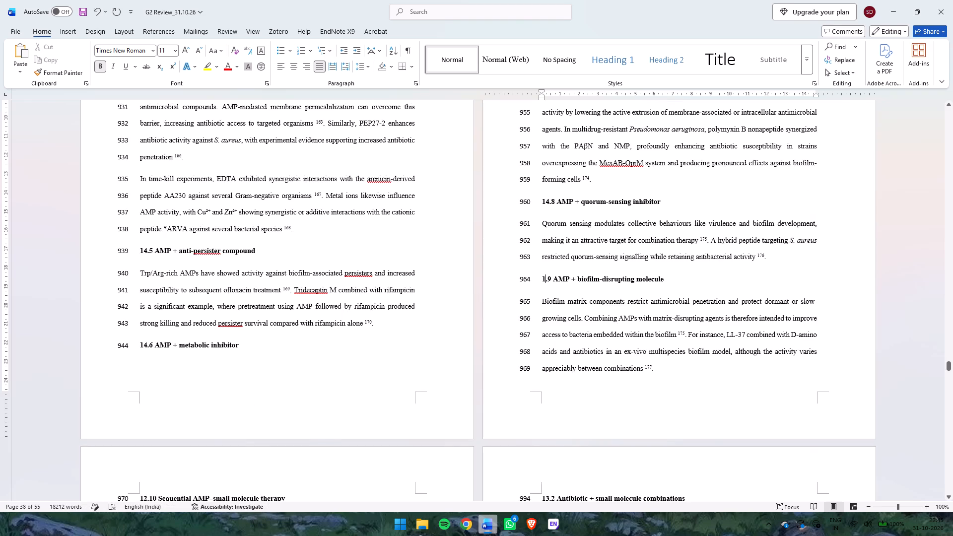
{"action": "key", "text": "4"}
{"action": "scroll", "coordinate": [549, 286], "scroll_direction": "down", "scroll_amount": 3}
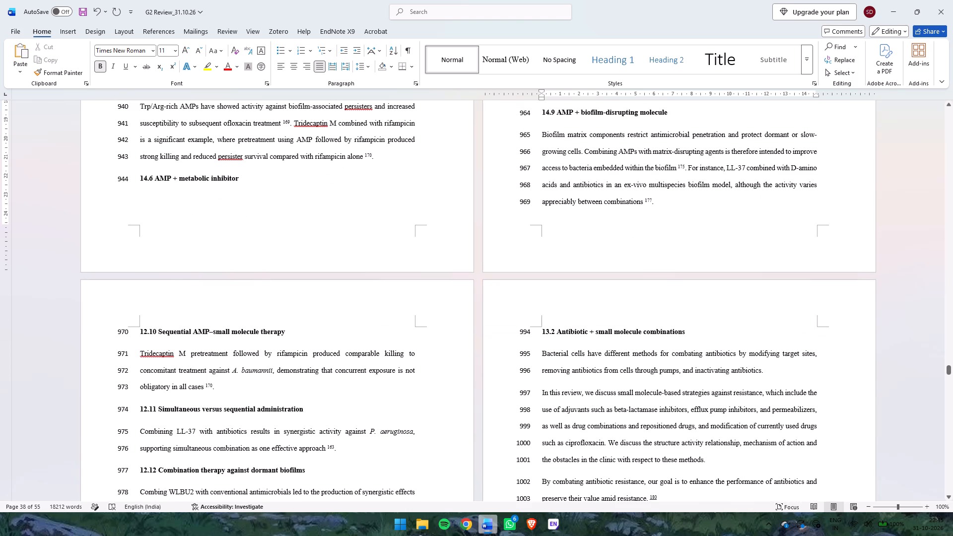
{"action": "left_click_drag", "start_coordinate": [140, 330], "coordinate": [145, 332]}
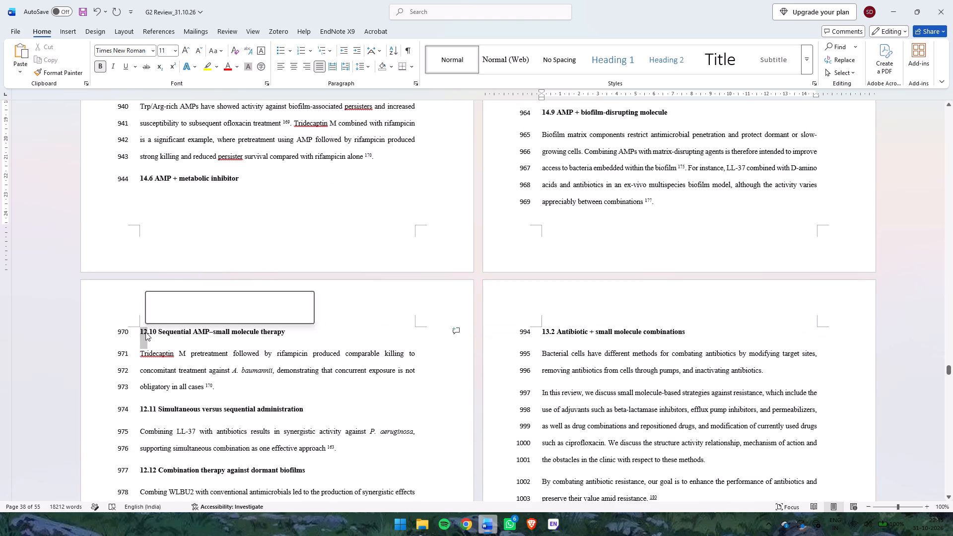
{"action": "key", "text": "1"}
{"action": "key", "text": "4"}
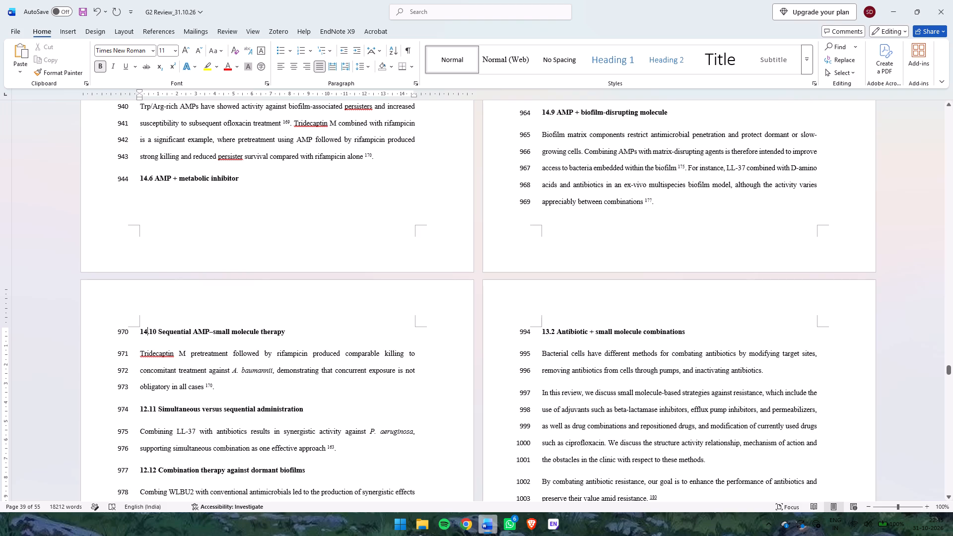
Renumber the Simultaneous versus sequential administration and Combination therapy against dormant biofilms subsection headings as 14.11 and 14.12.
{"action": "left_click_drag", "start_coordinate": [139, 408], "coordinate": [146, 407]}
{"action": "key", "text": "1"}
{"action": "key", "text": "4"}
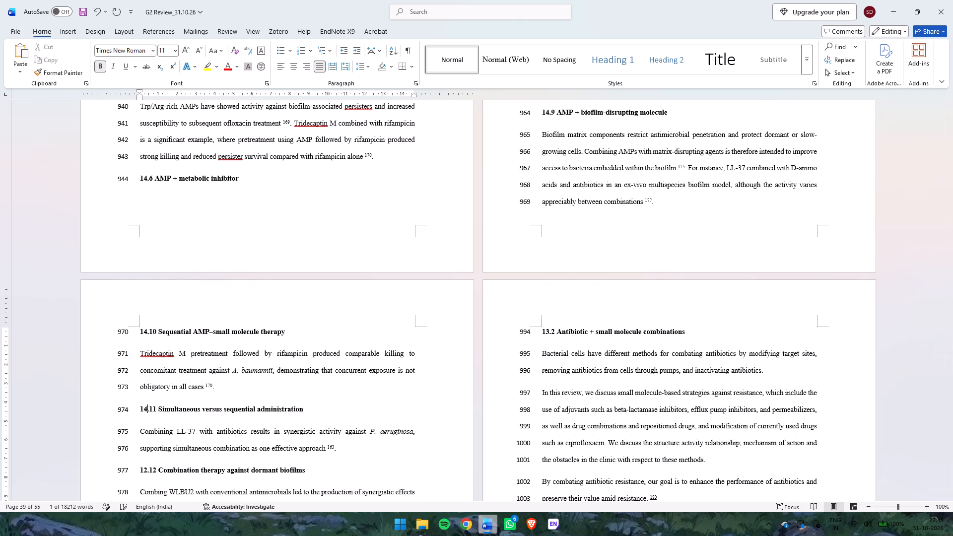
{"action": "scroll", "coordinate": [146, 403], "scroll_direction": "down", "scroll_amount": 3}
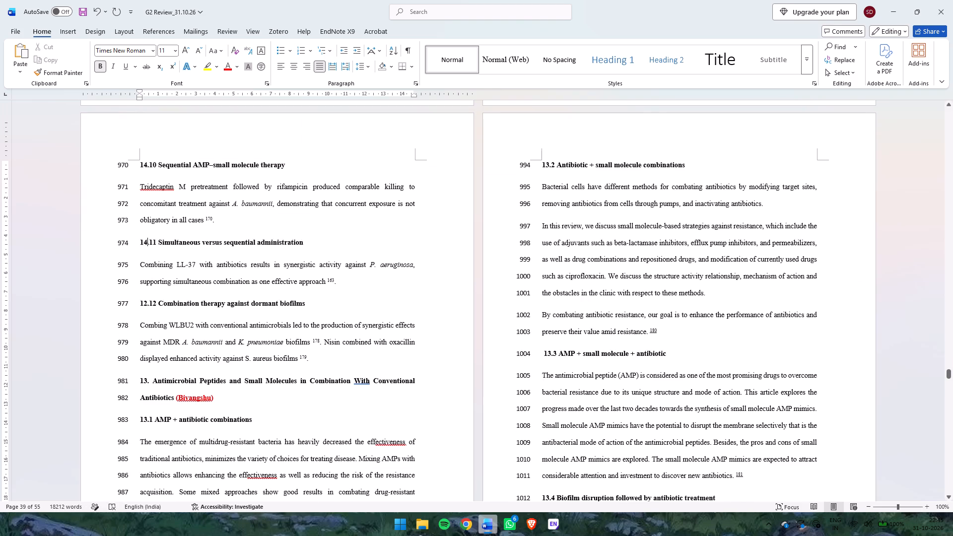
{"action": "left_click_drag", "start_coordinate": [138, 304], "coordinate": [149, 304]}
{"action": "key", "text": "1"}
{"action": "key", "text": "4"}
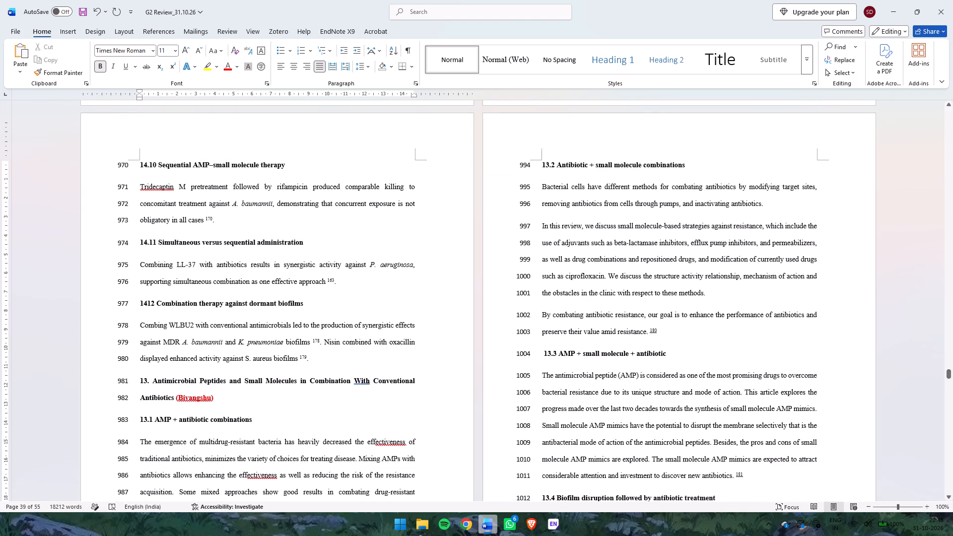
{"action": "key", "text": "comma"}
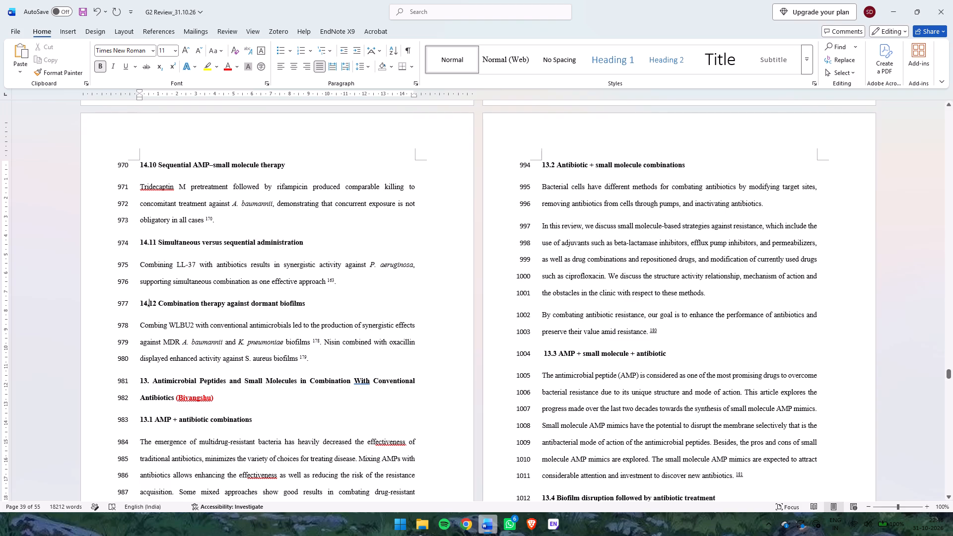
{"action": "key", "text": "BackSpace"}
{"action": "key", "text": "period"}
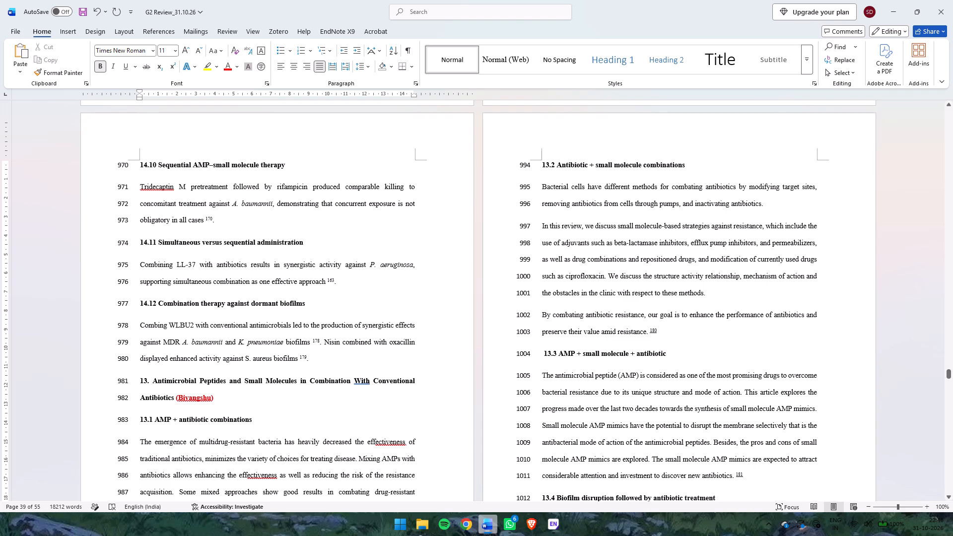
Change the section number of the Antimicrobial Peptides and Small Molecules in Combination With Conventional Antibiotics heading to 15.
{"action": "left_click", "coordinate": [146, 380]}
{"action": "key", "text": "BackSpace"}
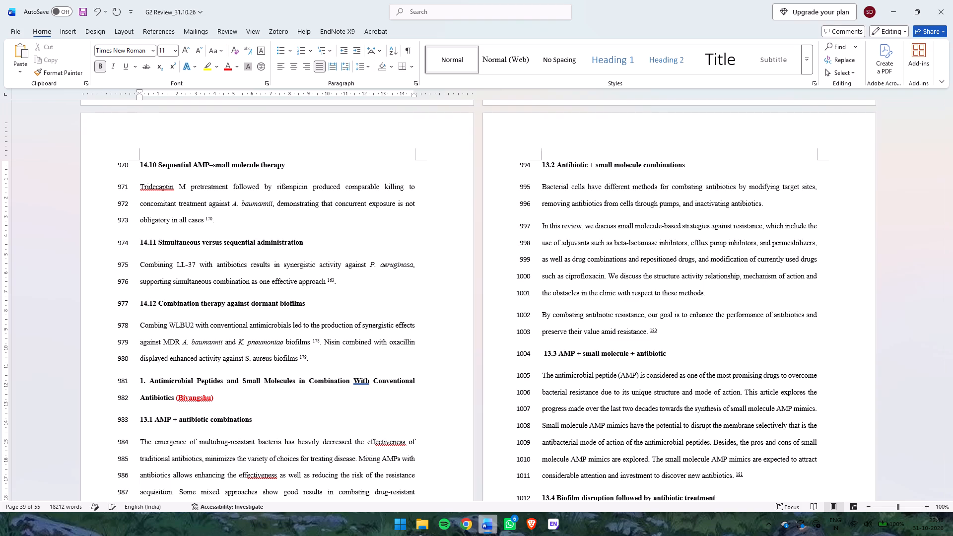
{"action": "key", "text": "5"}
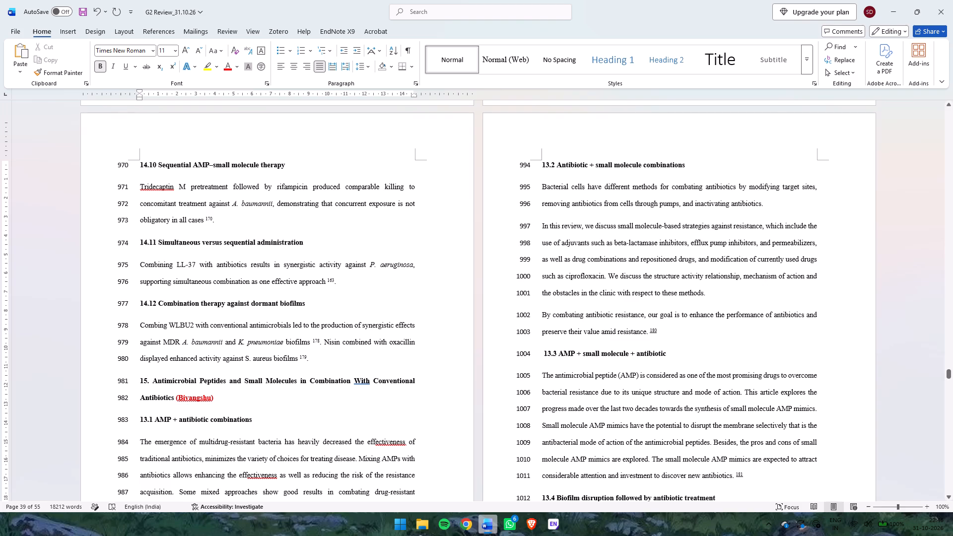
Renumber the AMP + antibiotic combinations and Antibiotic + small molecule combinations subsection headings as 15.1 and 15.2.
{"action": "scroll", "coordinate": [157, 404], "scroll_direction": "down", "scroll_amount": 2}
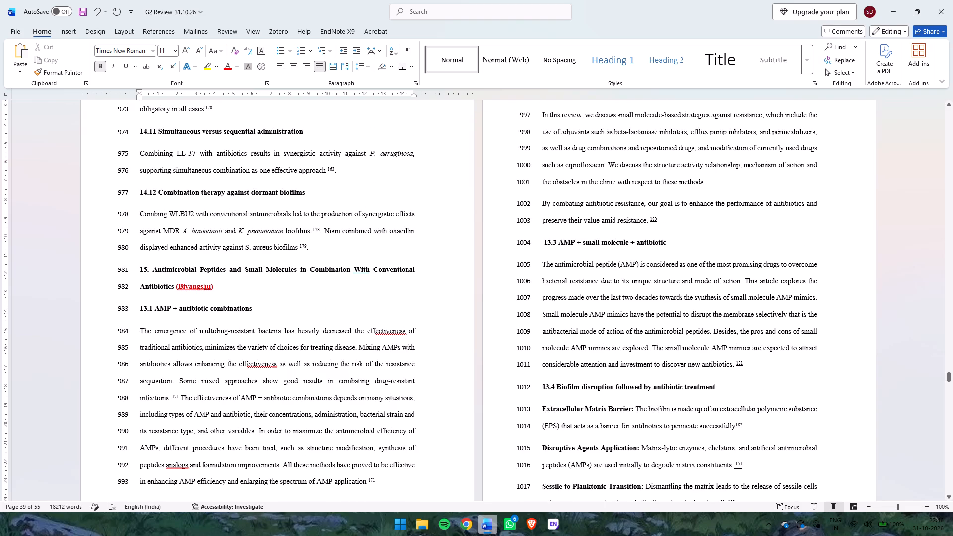
{"action": "left_click_drag", "start_coordinate": [139, 306], "coordinate": [145, 306]}
{"action": "key", "text": "1"}
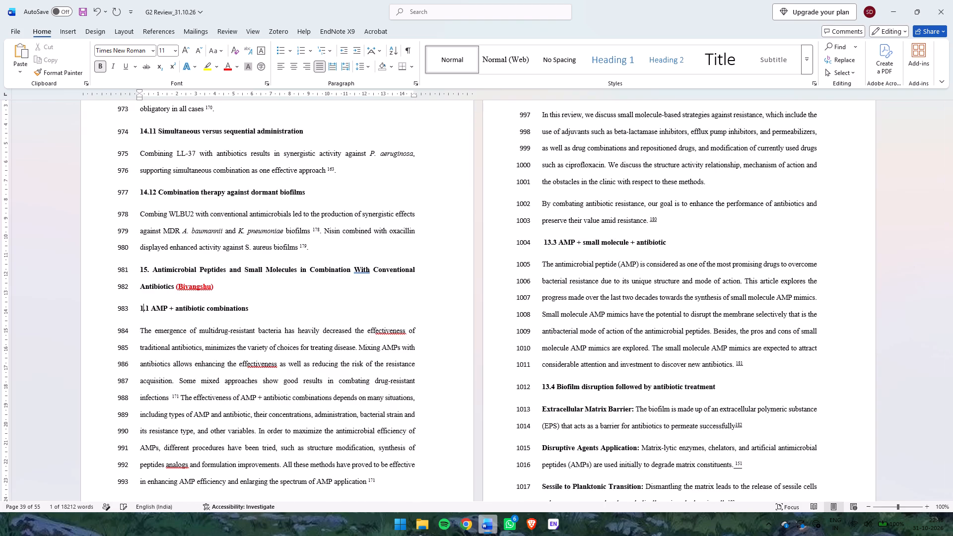
{"action": "key", "text": "5"}
{"action": "scroll", "coordinate": [214, 326], "scroll_direction": "down", "scroll_amount": 2}
{"action": "scroll", "coordinate": [215, 330], "scroll_direction": "up", "scroll_amount": 2}
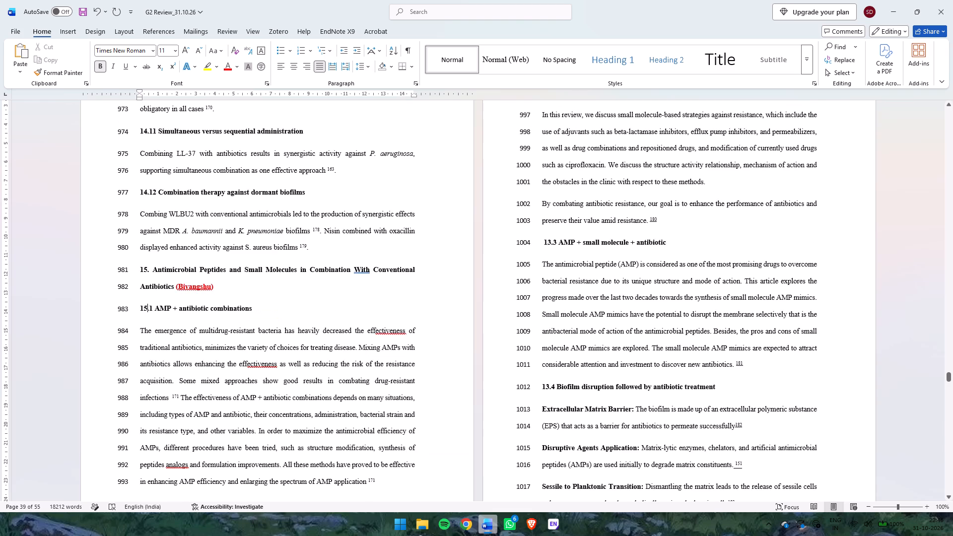
{"action": "scroll", "coordinate": [587, 346], "scroll_direction": "up", "scroll_amount": 1}
{"action": "scroll", "coordinate": [587, 270], "scroll_direction": "up", "scroll_amount": 2}
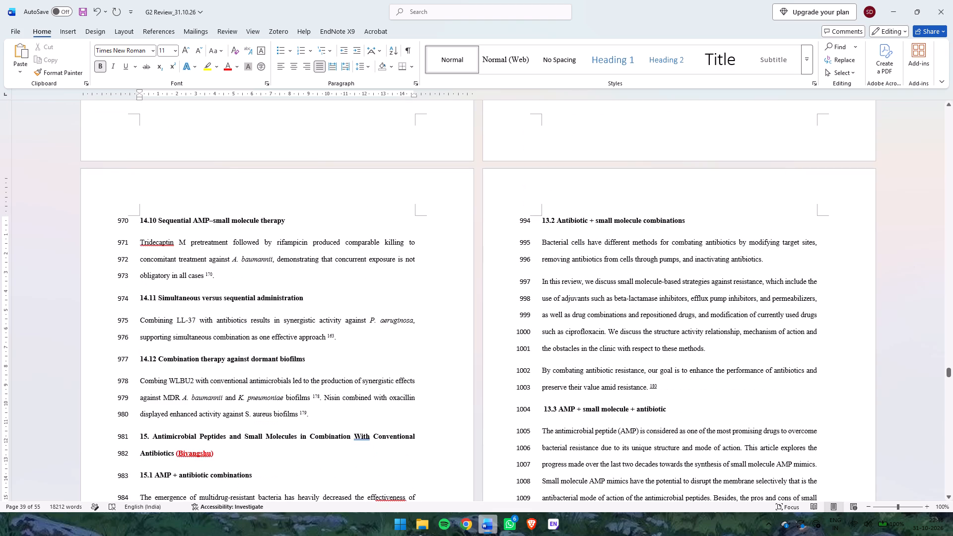
{"action": "left_click_drag", "start_coordinate": [540, 223], "coordinate": [548, 222]}
{"action": "key", "text": "1"}
{"action": "key", "text": "5"}
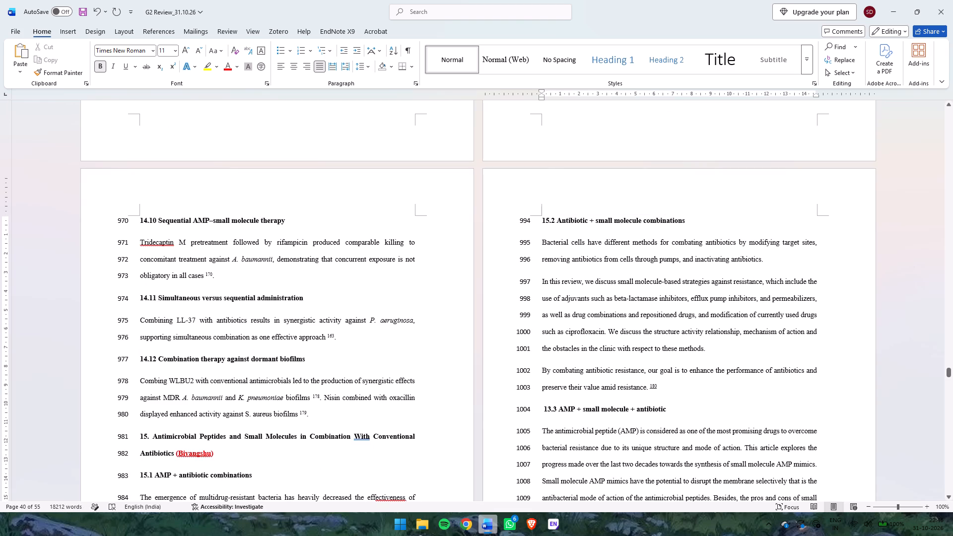
Renumber the AMP + small molecule + antibiotic and Biofilm disruption followed by antibiotic treatment subsection headings as 15.3 and 15.4.
{"action": "left_click_drag", "start_coordinate": [545, 411], "coordinate": [551, 411]}
{"action": "type", "text": "15"}
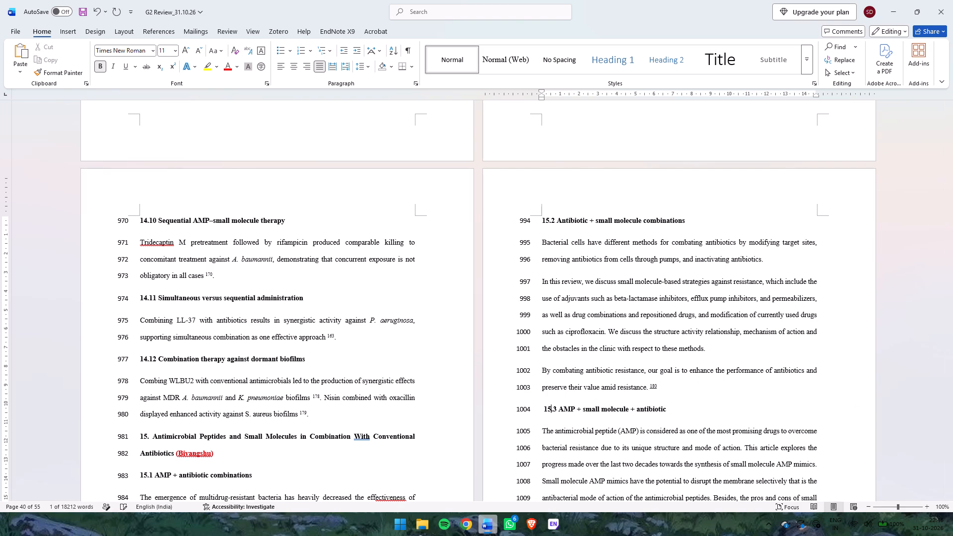
{"action": "scroll", "coordinate": [551, 409], "scroll_direction": "down", "scroll_amount": 4}
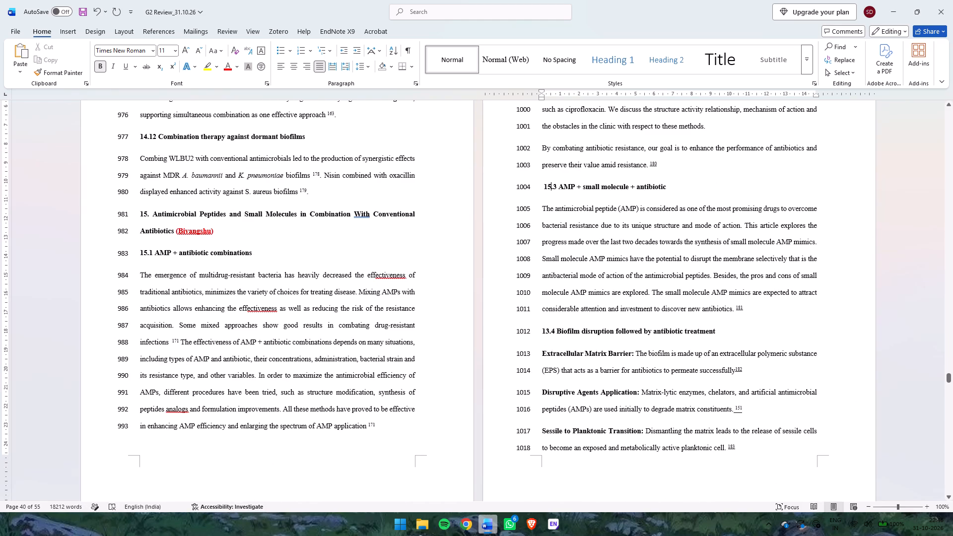
{"action": "left_click_drag", "start_coordinate": [543, 335], "coordinate": [549, 333]}
{"action": "type", "text": "15"}
Renumber the Synergistic versus additive effects subsection heading as 15.5.
{"action": "scroll", "coordinate": [549, 340], "scroll_direction": "down", "scroll_amount": 5}
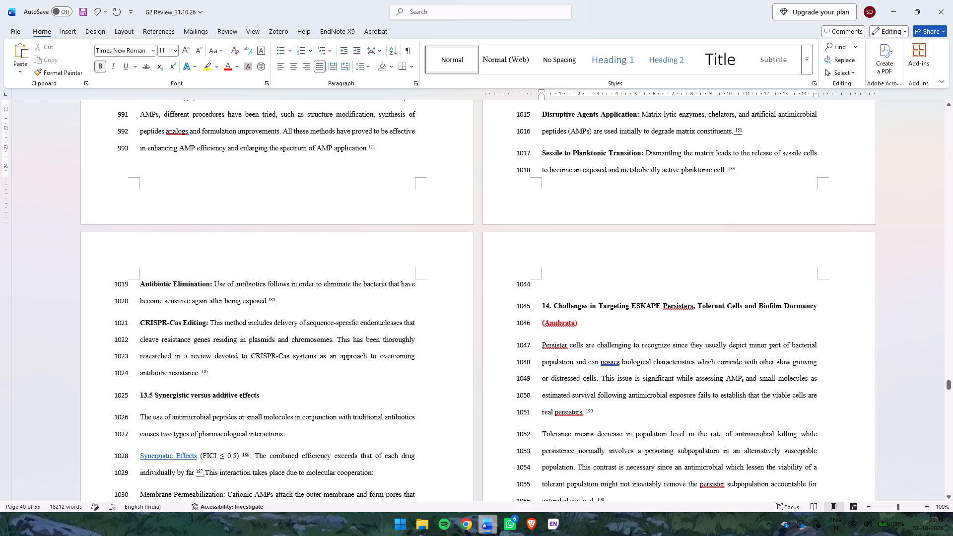
{"action": "scroll", "coordinate": [181, 377], "scroll_direction": "down", "scroll_amount": 2}
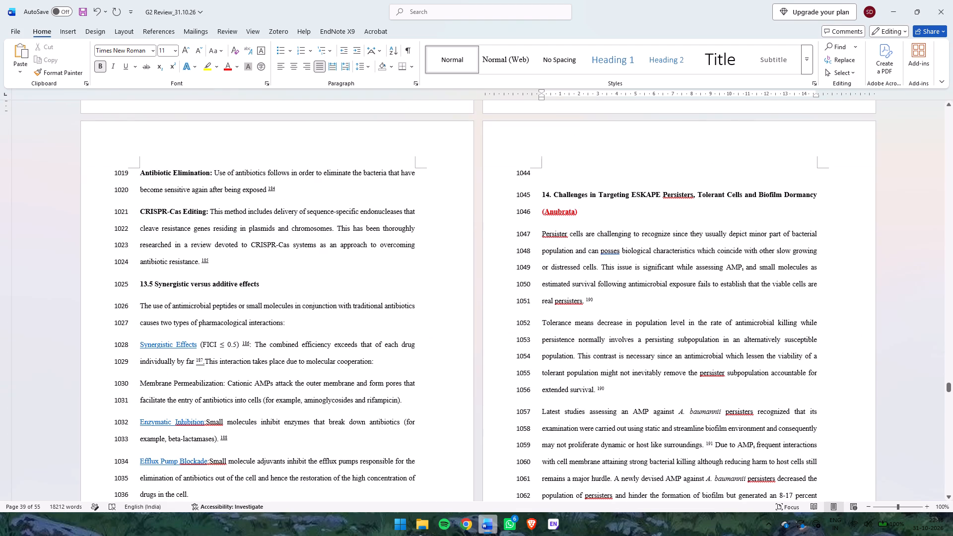
{"action": "left_click_drag", "start_coordinate": [141, 284], "coordinate": [146, 283]}
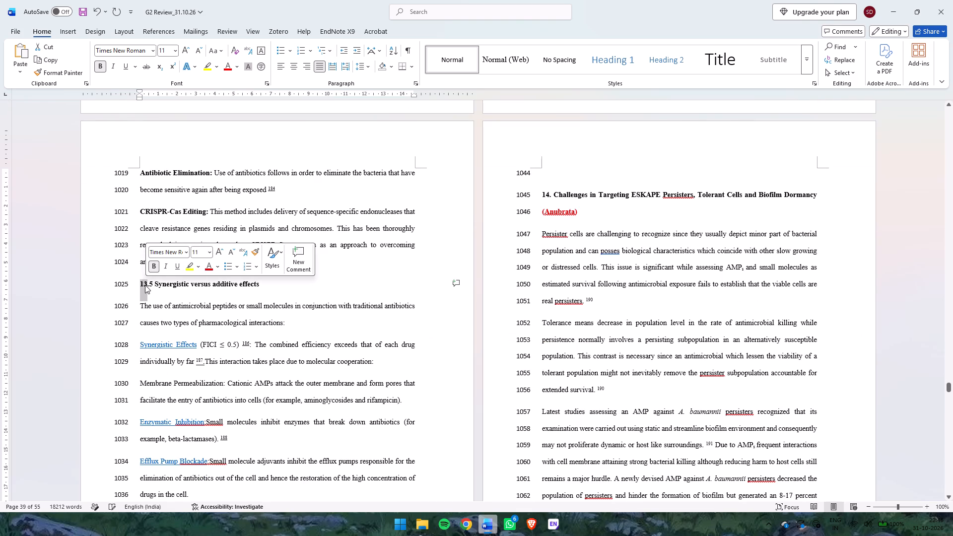
{"action": "key", "text": "1"}
{"action": "key", "text": "5"}
{"action": "scroll", "coordinate": [148, 301], "scroll_direction": "down", "scroll_amount": 3}
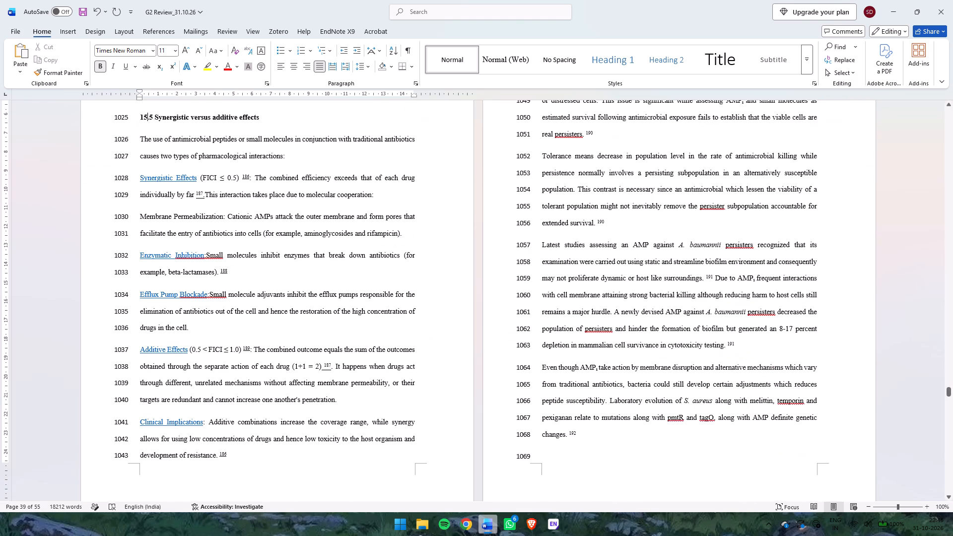
Change the section number of the Challenges in Targeting ESKAPE Persisters, Tolerant Cells and Biofilm Dormancy heading to 16.
{"action": "scroll", "coordinate": [162, 304], "scroll_direction": "down", "scroll_amount": 4}
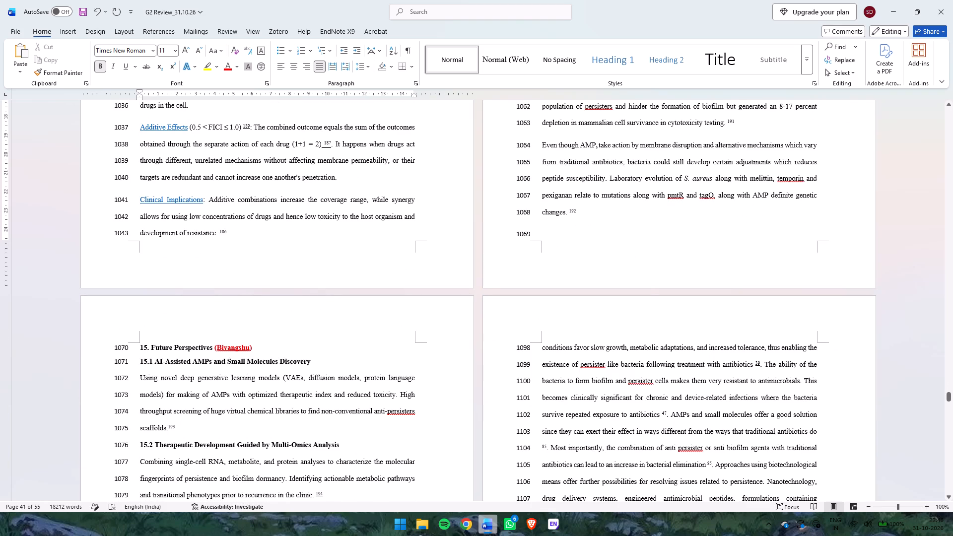
{"action": "scroll", "coordinate": [357, 310], "scroll_direction": "up", "scroll_amount": 4}
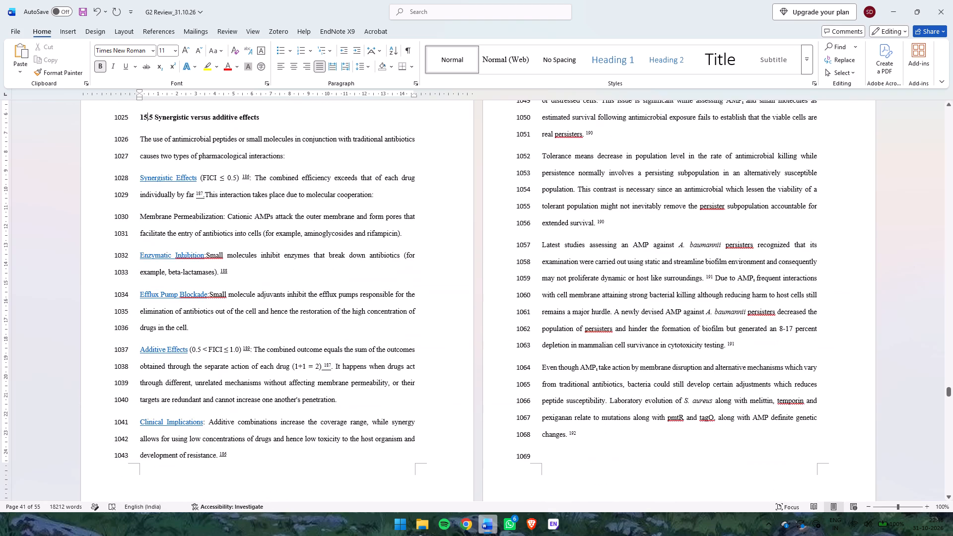
{"action": "scroll", "coordinate": [364, 307], "scroll_direction": "up", "scroll_amount": 4}
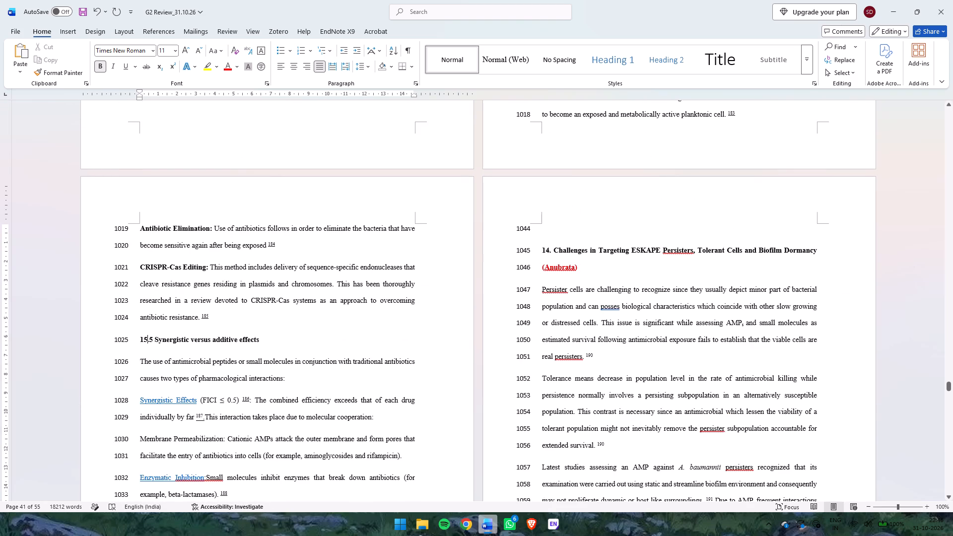
{"action": "left_click_drag", "start_coordinate": [542, 249], "coordinate": [549, 250]}
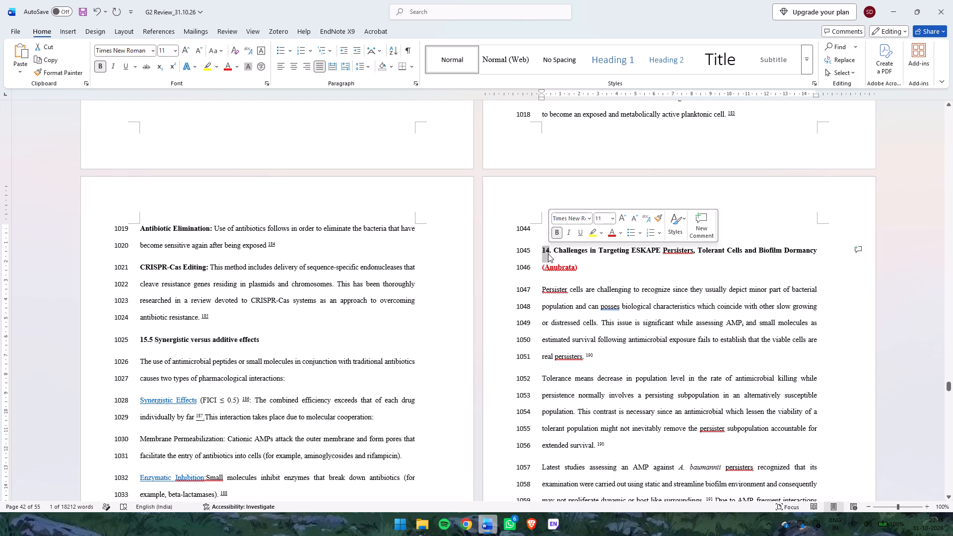
{"action": "key", "text": "1"}
{"action": "key", "text": "6"}
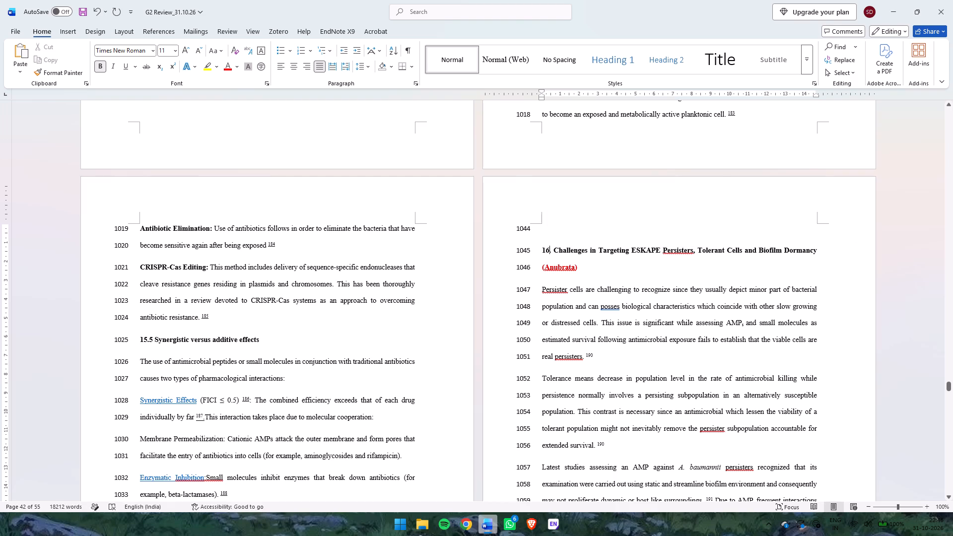
Change the section number of the Future Perspectives heading to 17.
{"action": "scroll", "coordinate": [544, 278], "scroll_direction": "down", "scroll_amount": 8}
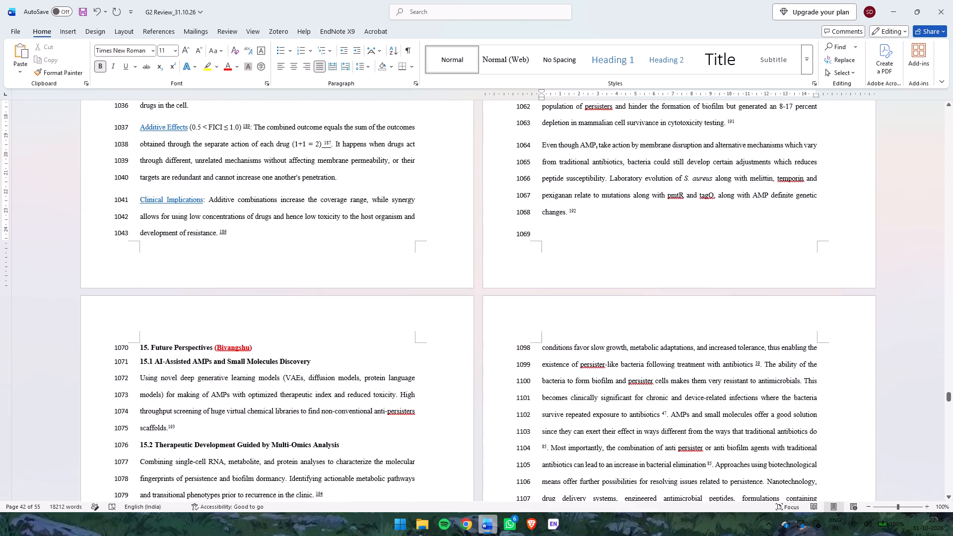
{"action": "scroll", "coordinate": [160, 352], "scroll_direction": "down", "scroll_amount": 1}
{"action": "left_click_drag", "start_coordinate": [139, 293], "coordinate": [146, 289]}
{"action": "key", "text": "1"}
{"action": "key", "text": "7"}
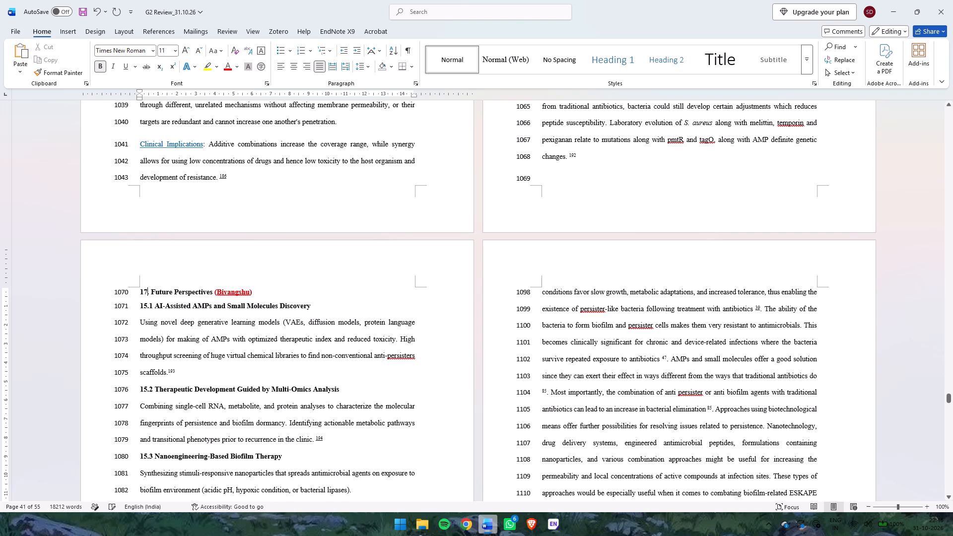
Renumber the AI-Assisted AMPs, Multi-Omics Analysis and Nanoengineering-Based Biofilm Therapy subsection headings under Future Perspectives as 17.1, 17.2 and 17.3.
{"action": "left_click_drag", "start_coordinate": [139, 304], "coordinate": [147, 306]}
{"action": "key", "text": "1"}
{"action": "key", "text": "7"}
{"action": "scroll", "coordinate": [129, 319], "scroll_direction": "down", "scroll_amount": 1}
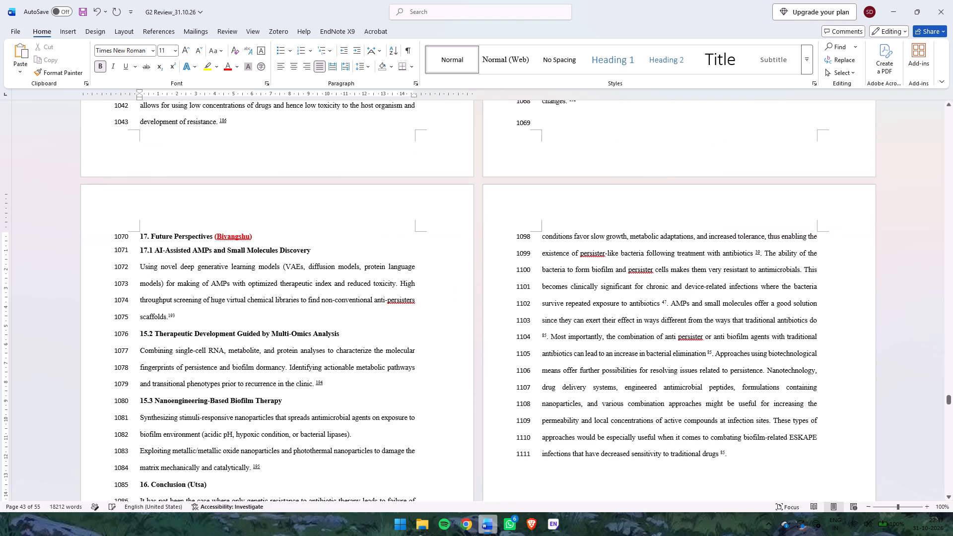
{"action": "left_click_drag", "start_coordinate": [136, 334], "coordinate": [146, 332]}
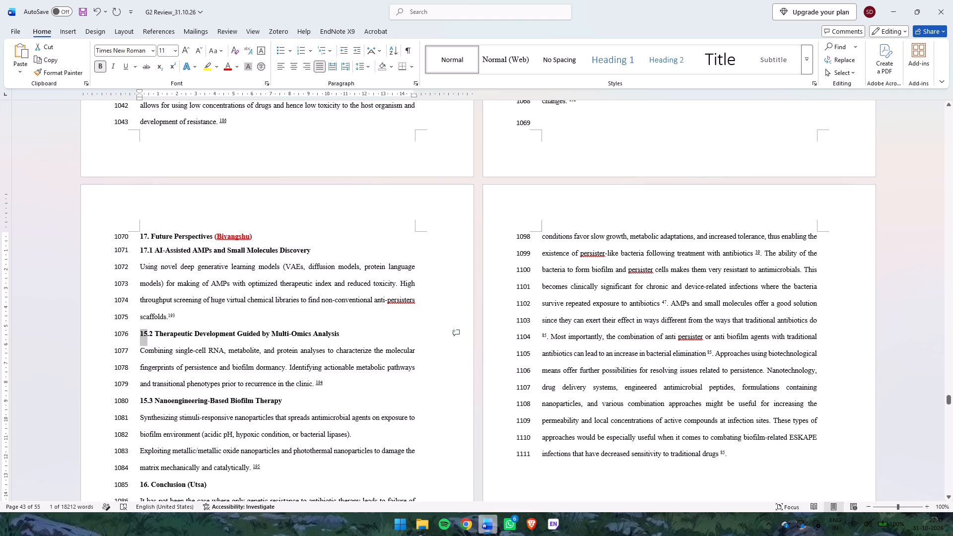
{"action": "key", "text": "1"}
{"action": "key", "text": "7"}
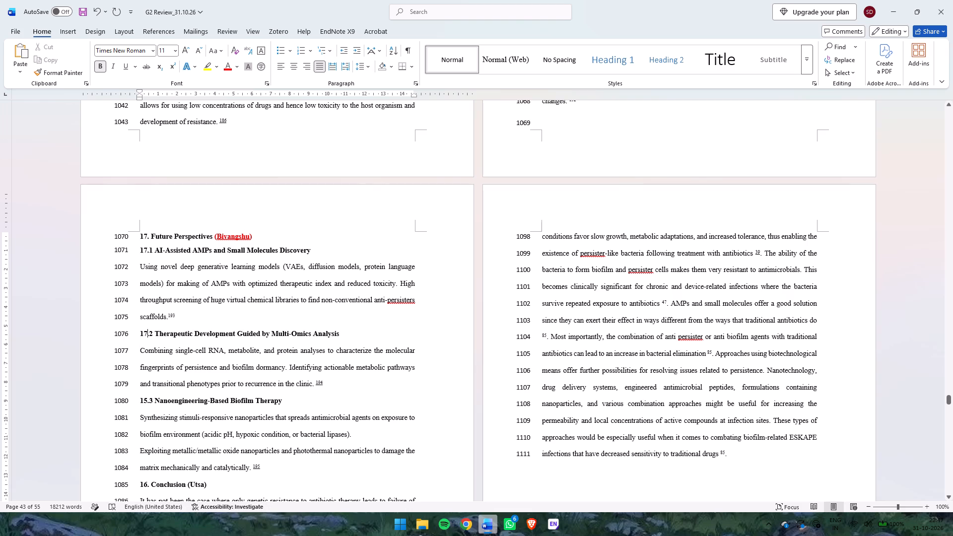
{"action": "left_click_drag", "start_coordinate": [137, 400], "coordinate": [147, 402]}
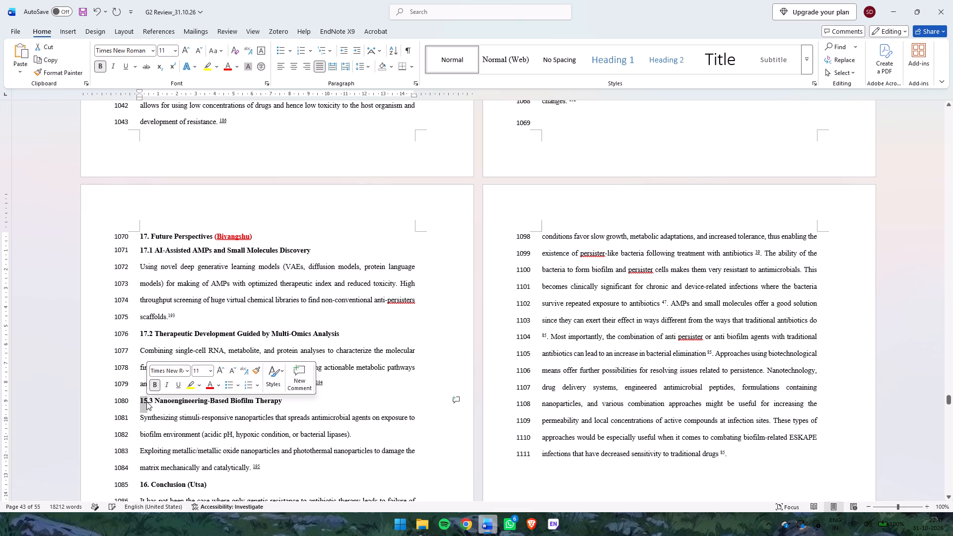
{"action": "type", "text": "17"}
Change the section number of the Conclusion heading to 18.
{"action": "scroll", "coordinate": [142, 404], "scroll_direction": "down", "scroll_amount": 3}
{"action": "left_click", "coordinate": [146, 323]}
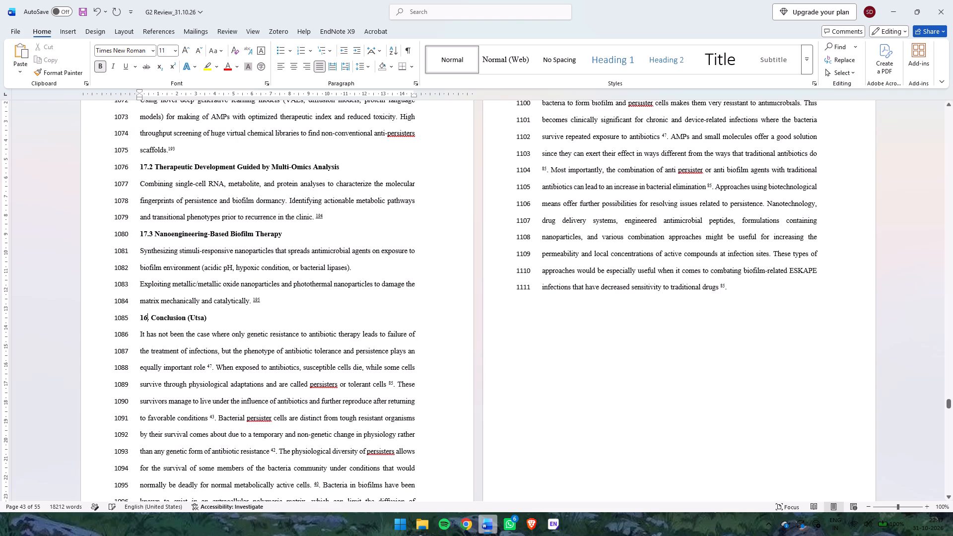
{"action": "key", "text": "BackSpace"}
{"action": "key", "text": "8"}
Change the section number of the Reference heading above the bibliography to 19.
{"action": "scroll", "coordinate": [211, 376], "scroll_direction": "down", "scroll_amount": 2}
{"action": "scroll", "coordinate": [215, 372], "scroll_direction": "up", "scroll_amount": 4}
{"action": "scroll", "coordinate": [217, 370], "scroll_direction": "down", "scroll_amount": 7}
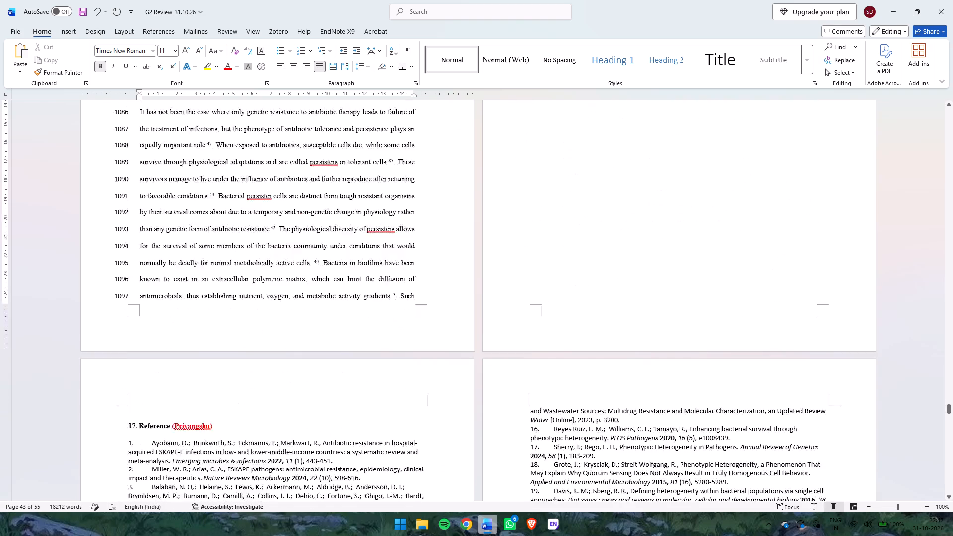
{"action": "scroll", "coordinate": [217, 370], "scroll_direction": "down", "scroll_amount": 2}
{"action": "scroll", "coordinate": [214, 367], "scroll_direction": "up", "scroll_amount": 2}
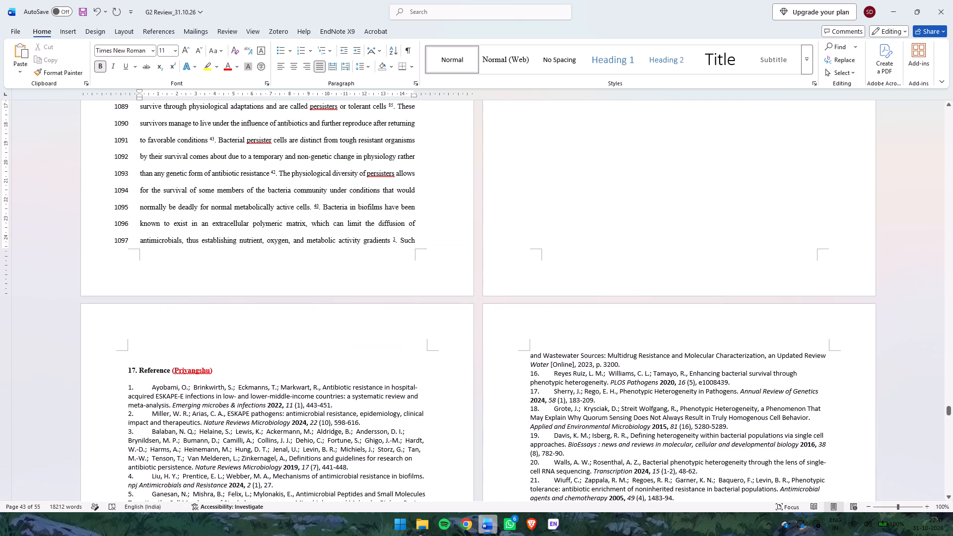
{"action": "left_click", "coordinate": [136, 372]}
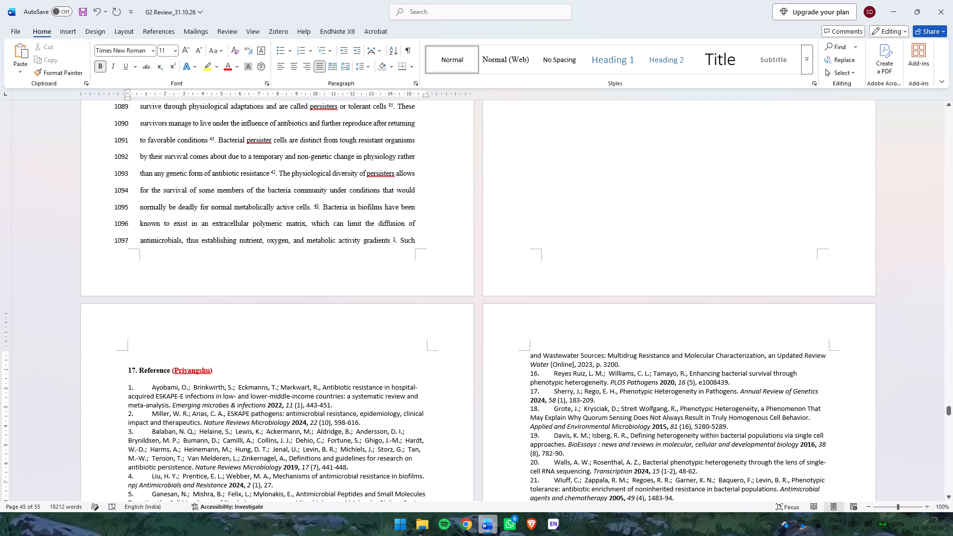
{"action": "key", "text": "BackSpace"}
{"action": "key", "text": "9"}
Save the G2 Review_31.10.26 document and close it.
{"action": "key", "text": "ctrl+s"}
{"action": "left_click", "coordinate": [952, 0]}
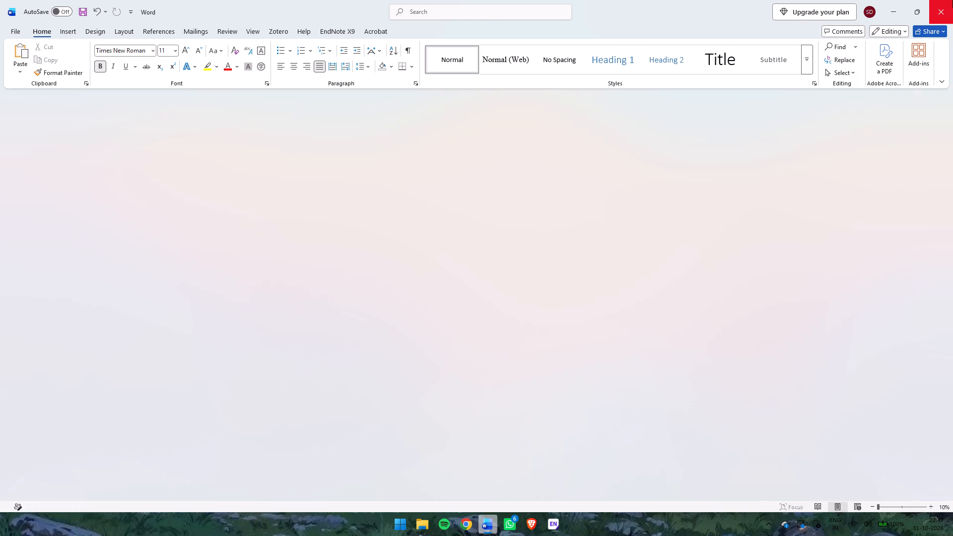
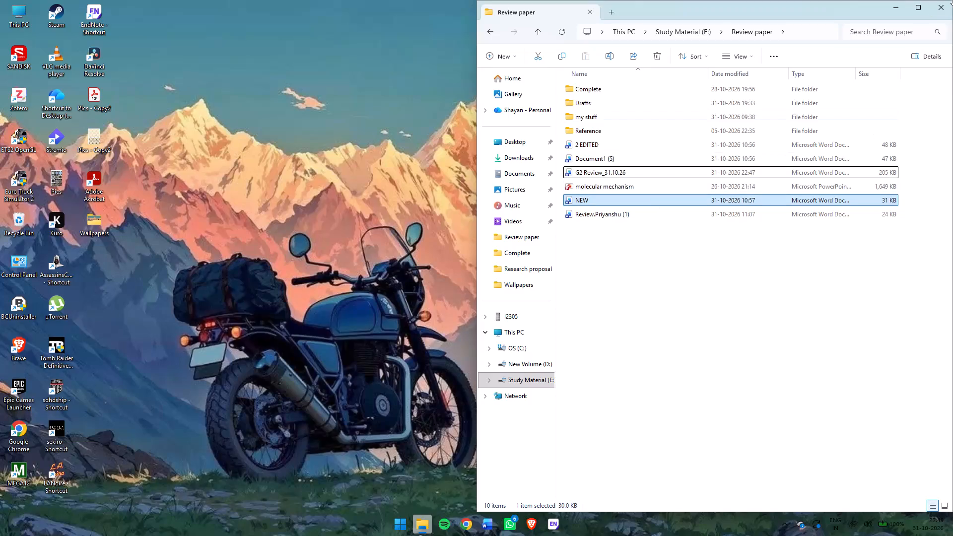
Close the Review paper folder window.
{"action": "left_click", "coordinate": [952, 0]}
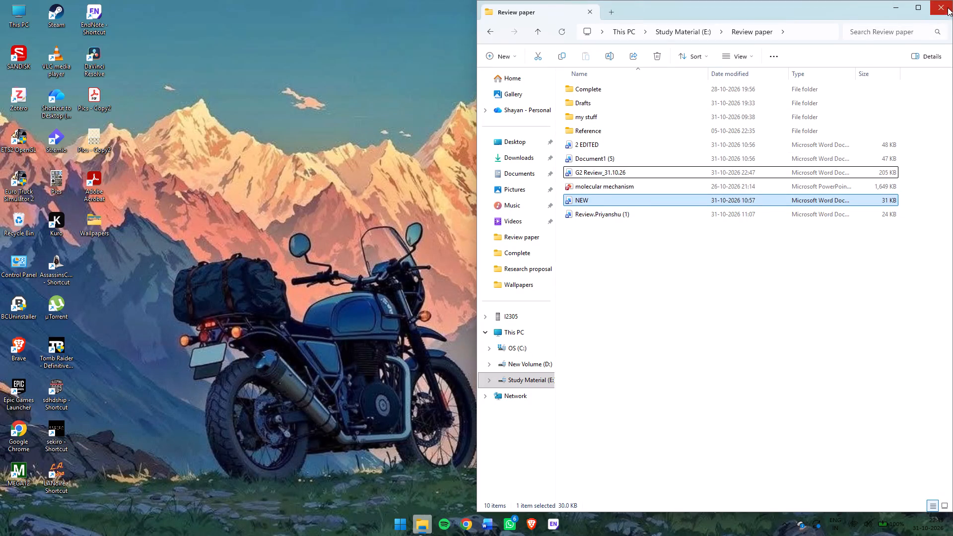
{"action": "left_click", "coordinate": [948, 7]}
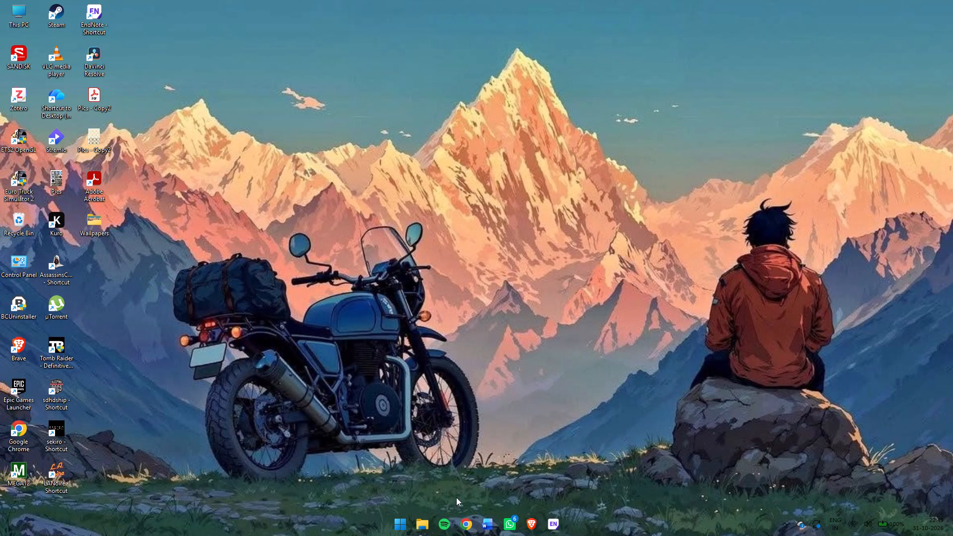
Open the computer's power options.
{"action": "left_click", "coordinate": [399, 524]}
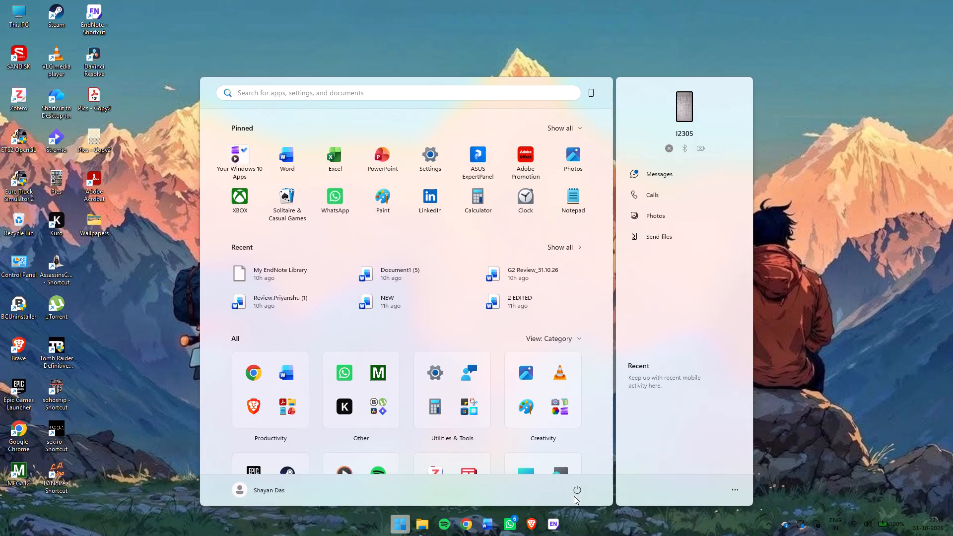
{"action": "left_click", "coordinate": [580, 492]}
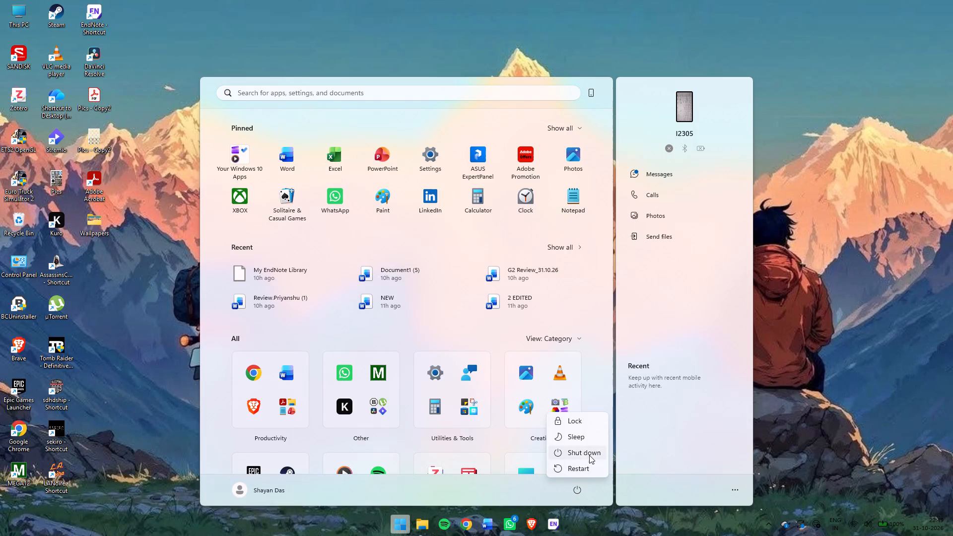